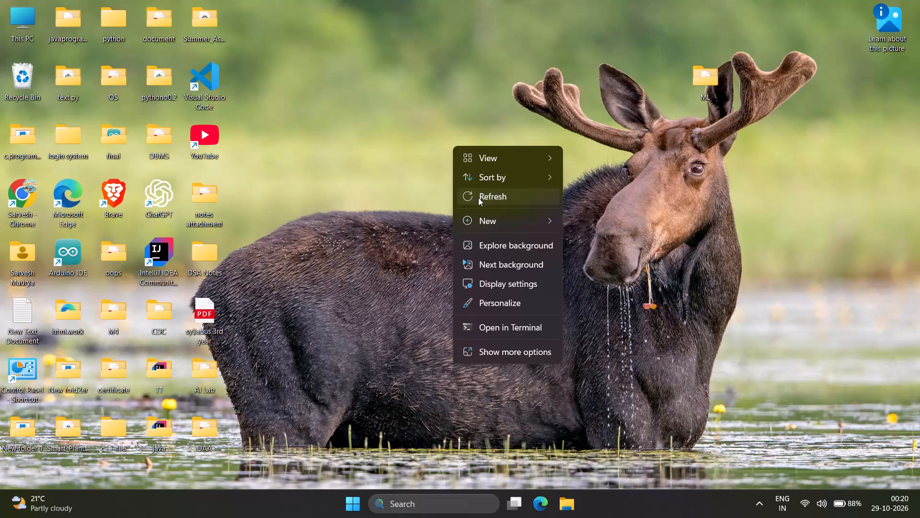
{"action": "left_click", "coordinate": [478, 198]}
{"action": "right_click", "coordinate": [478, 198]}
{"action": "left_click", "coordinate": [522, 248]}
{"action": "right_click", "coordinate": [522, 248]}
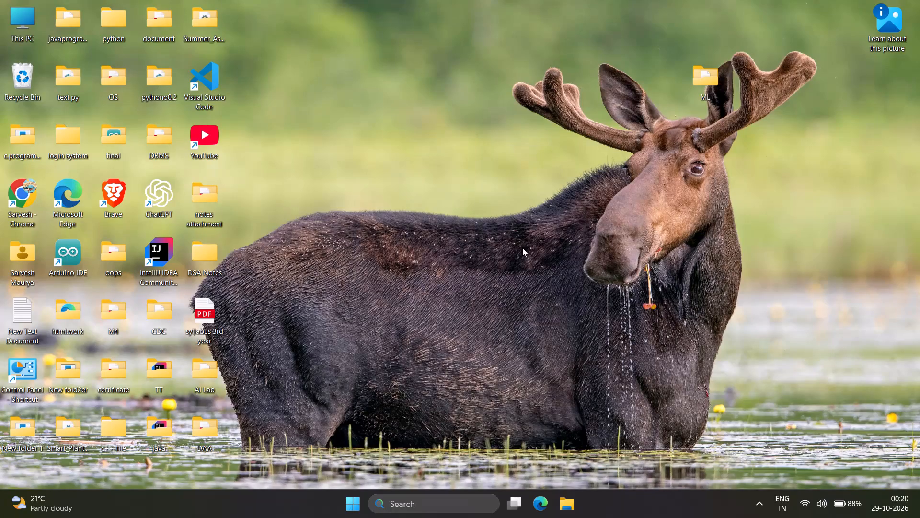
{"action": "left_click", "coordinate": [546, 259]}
Launch Microsoft Word and maximize its window.
{"action": "left_click", "coordinate": [349, 492]}
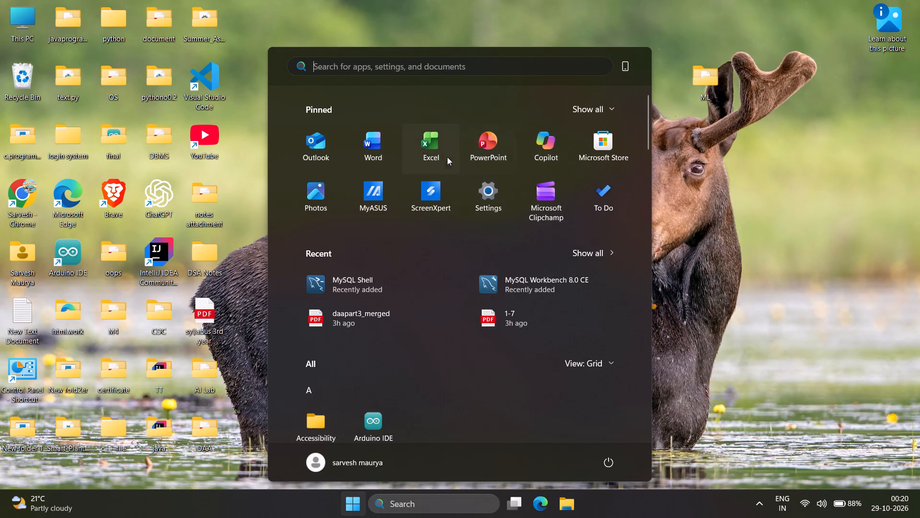
{"action": "left_click", "coordinate": [390, 147]}
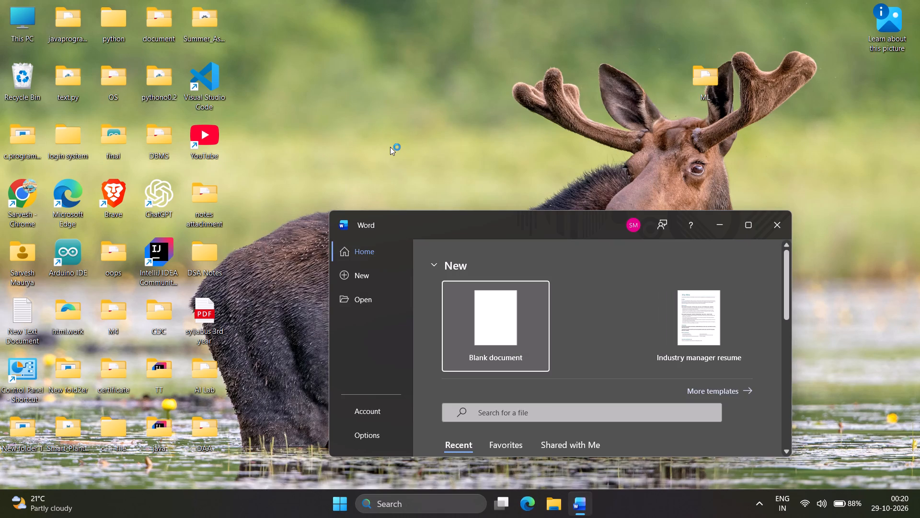
{"action": "left_click", "coordinate": [745, 226]}
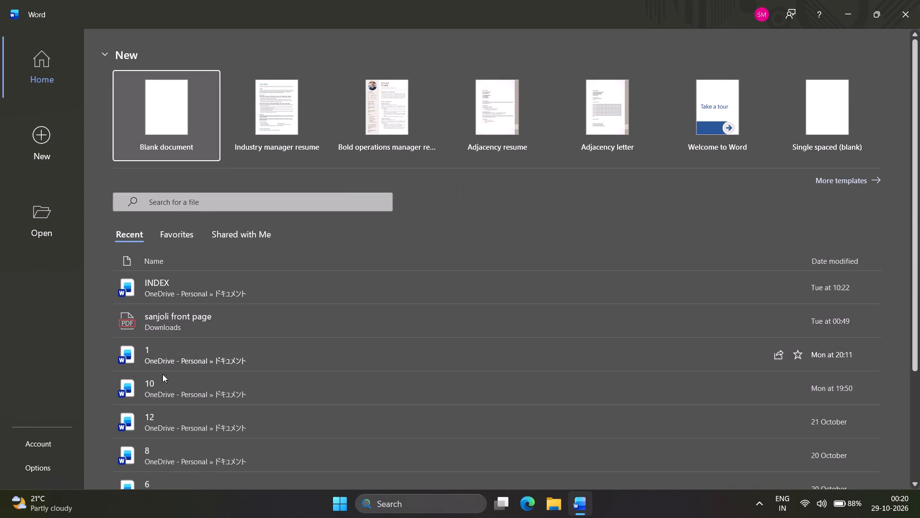
Open the INDEX document from the recent files.
{"action": "scroll", "coordinate": [150, 450], "scroll_direction": "down", "scroll_amount": 2}
{"action": "scroll", "coordinate": [150, 450], "scroll_direction": "up", "scroll_amount": 1}
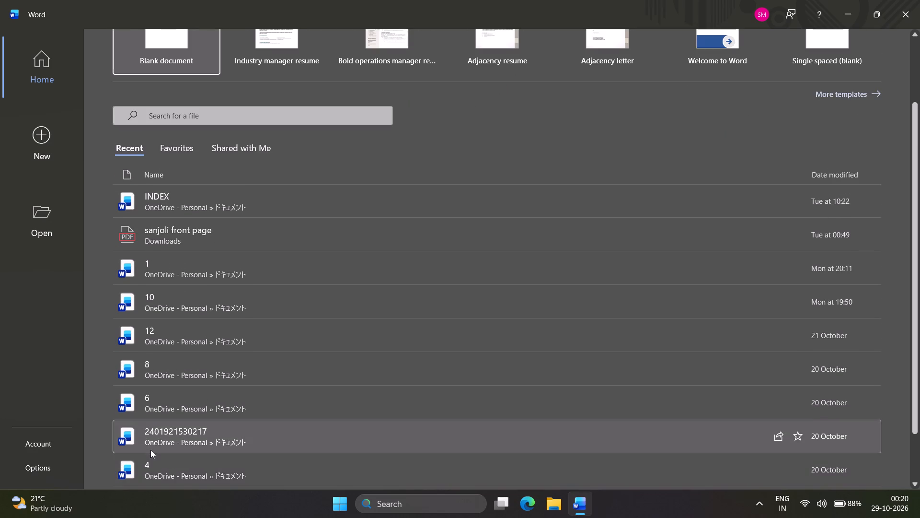
{"action": "left_click", "coordinate": [159, 203]}
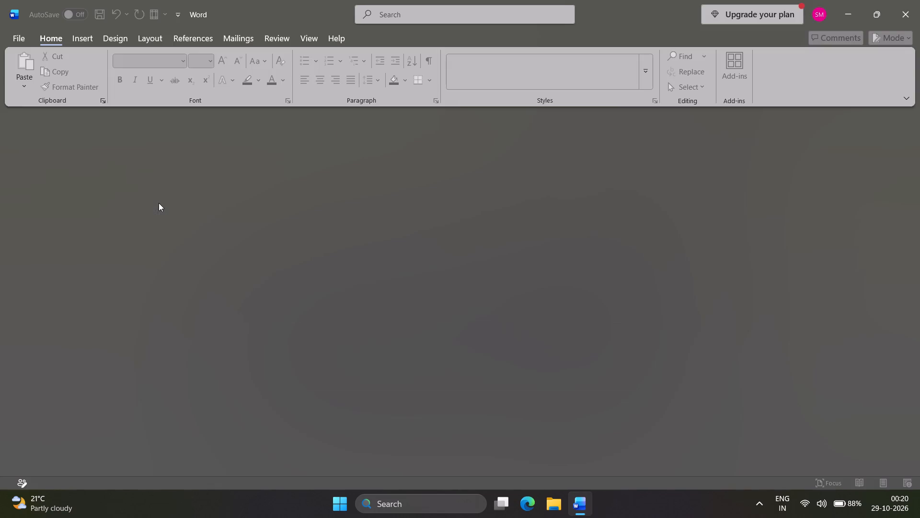
{"action": "scroll", "coordinate": [420, 349], "scroll_direction": "down", "scroll_amount": 6}
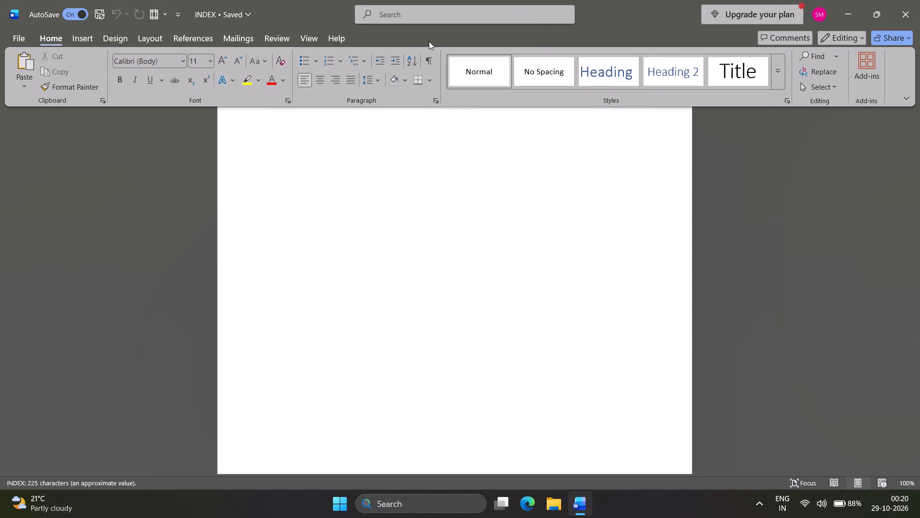
Open the recent front page PDF stored in Downloads as an editable document, check its cover page, and close it.
{"action": "left_click", "coordinate": [17, 45]}
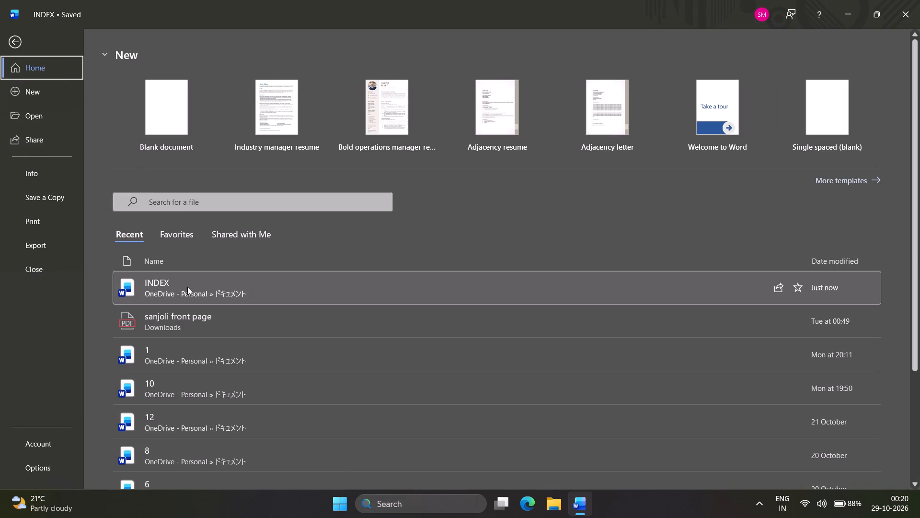
{"action": "left_click", "coordinate": [176, 320]}
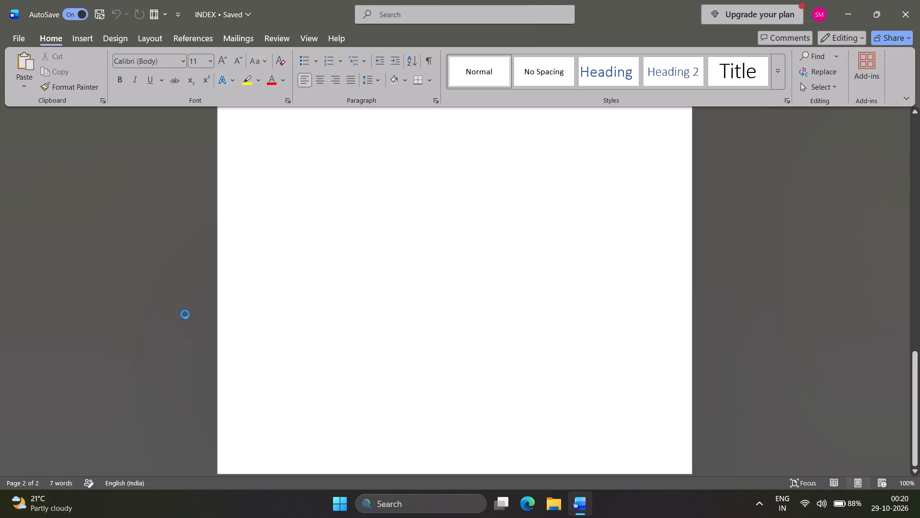
{"action": "left_click", "coordinate": [483, 301]}
{"action": "scroll", "coordinate": [483, 301], "scroll_direction": "down", "scroll_amount": 6}
{"action": "scroll", "coordinate": [483, 301], "scroll_direction": "up", "scroll_amount": 3}
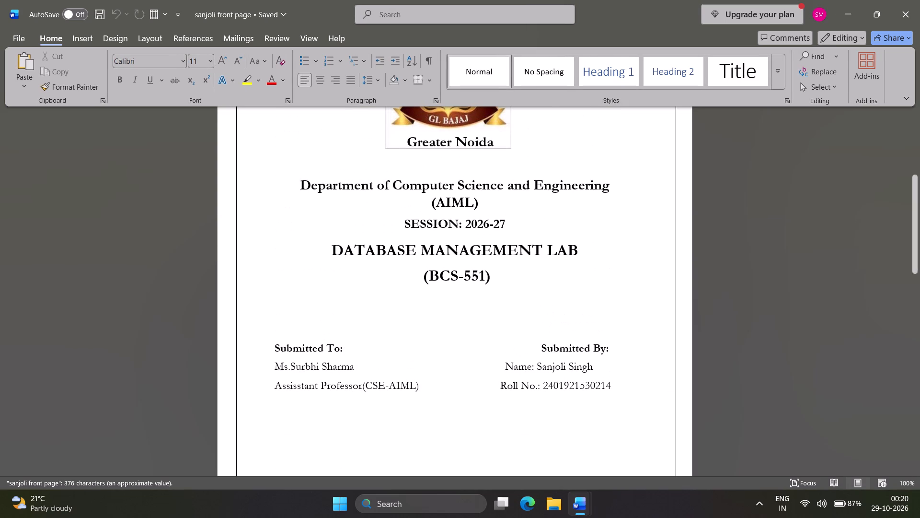
{"action": "left_click", "coordinate": [912, 12]}
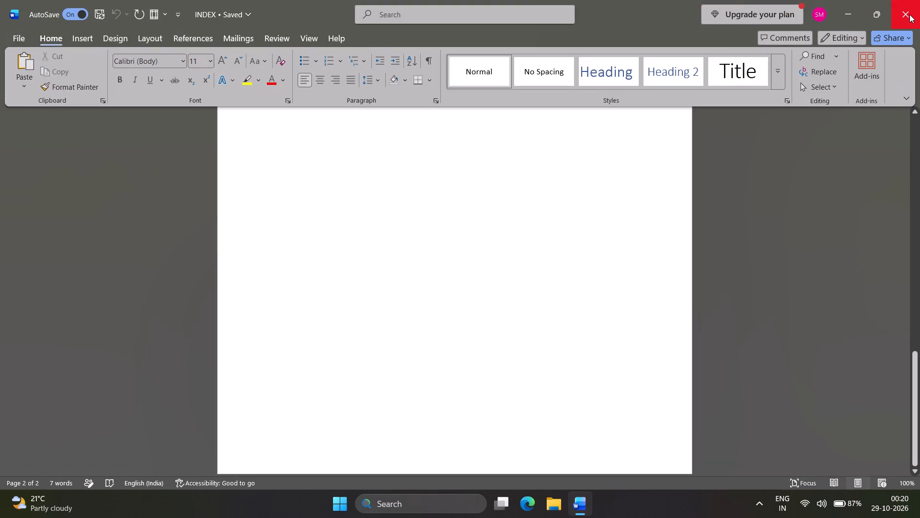
Browse for a file to open, examining the Documents folder and the document folder on the Desktop.
{"action": "left_click", "coordinate": [11, 35]}
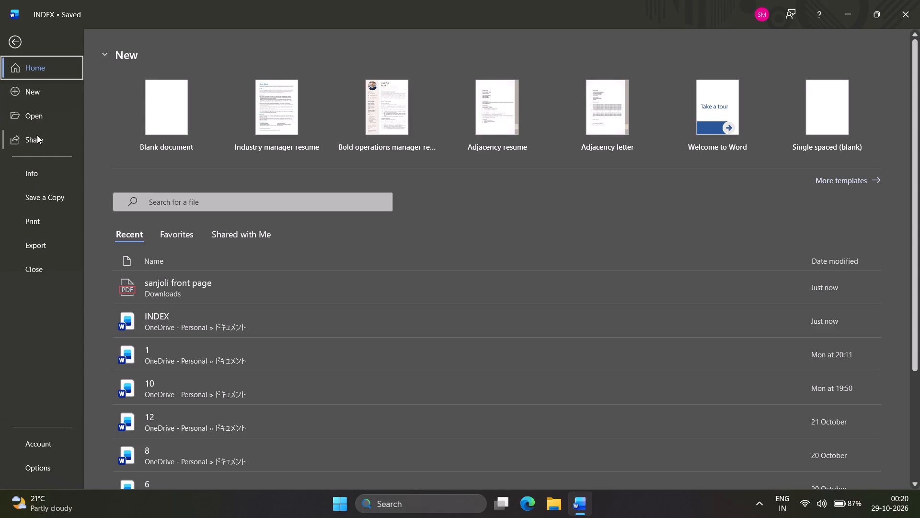
{"action": "left_click", "coordinate": [34, 120]}
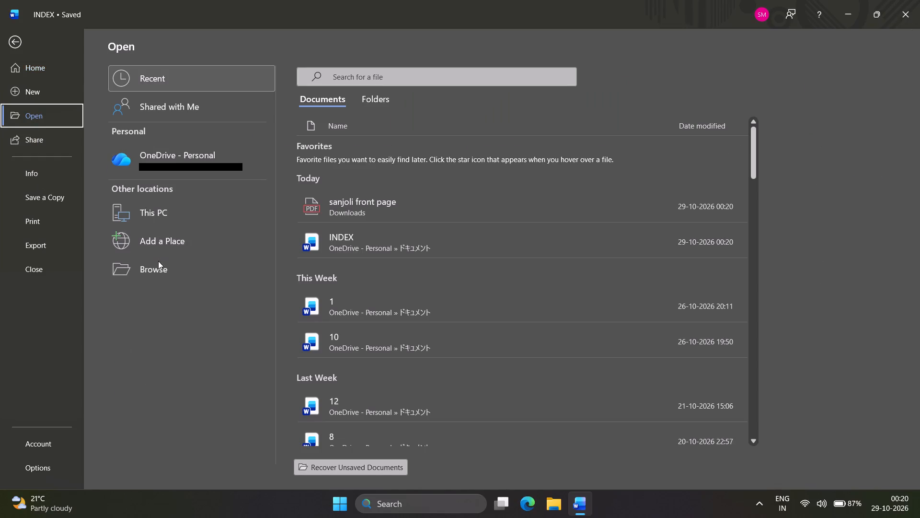
{"action": "left_click", "coordinate": [157, 268]}
{"action": "left_click", "coordinate": [157, 268]}
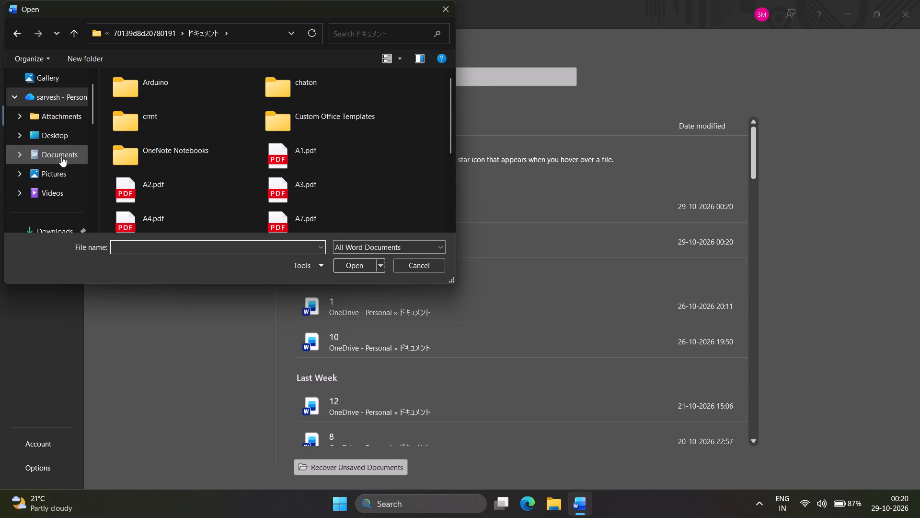
{"action": "left_click", "coordinate": [55, 157]}
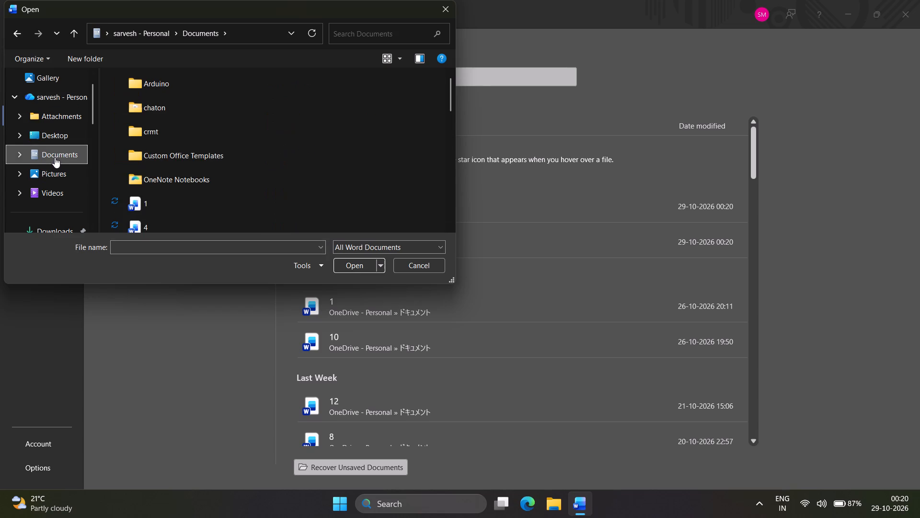
{"action": "scroll", "coordinate": [54, 187], "scroll_direction": "down", "scroll_amount": 1}
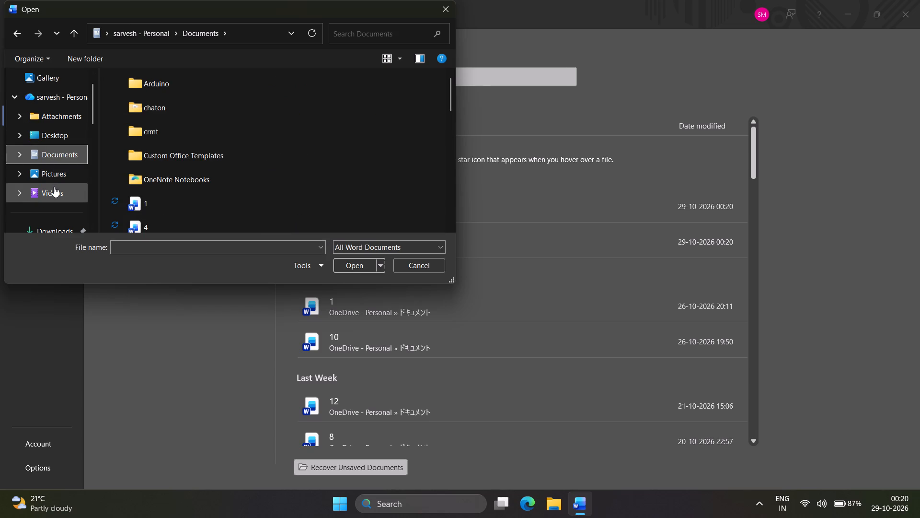
{"action": "scroll", "coordinate": [54, 187], "scroll_direction": "down", "scroll_amount": 2}
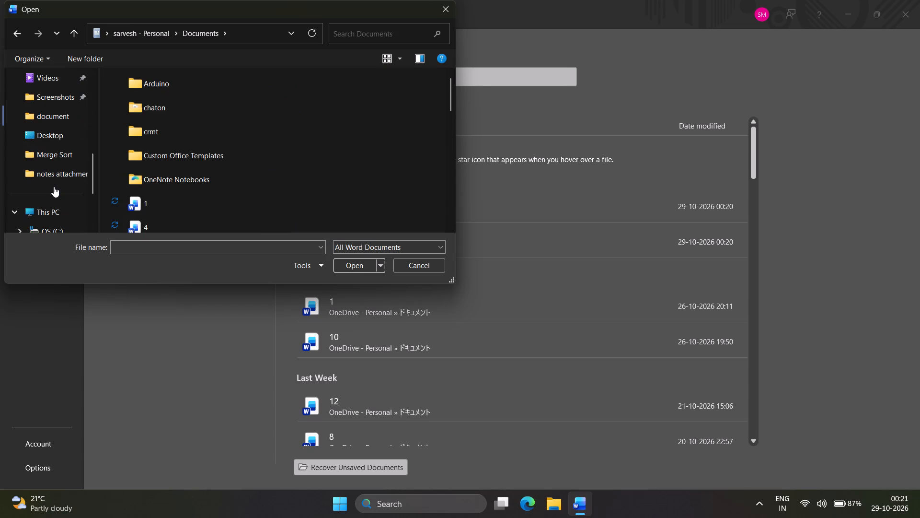
{"action": "scroll", "coordinate": [50, 134], "scroll_direction": "down", "scroll_amount": 2}
{"action": "scroll", "coordinate": [50, 134], "scroll_direction": "up", "scroll_amount": 4}
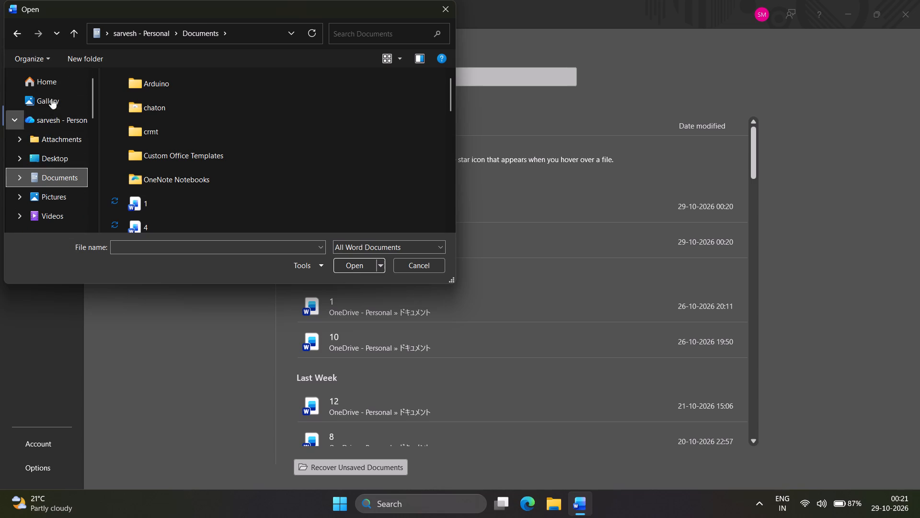
{"action": "scroll", "coordinate": [49, 177], "scroll_direction": "down", "scroll_amount": 1}
{"action": "left_click", "coordinate": [49, 177]}
{"action": "scroll", "coordinate": [49, 177], "scroll_direction": "up", "scroll_amount": 1}
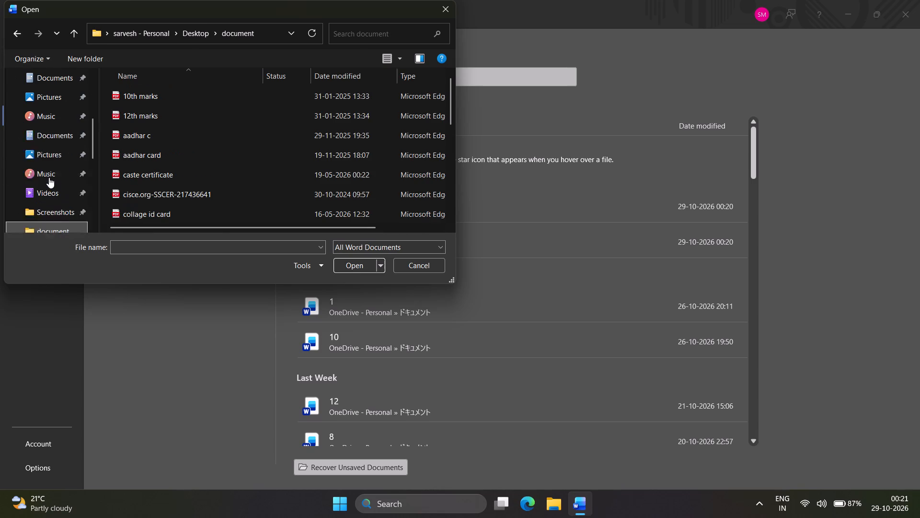
{"action": "scroll", "coordinate": [49, 177], "scroll_direction": "up", "scroll_amount": 1}
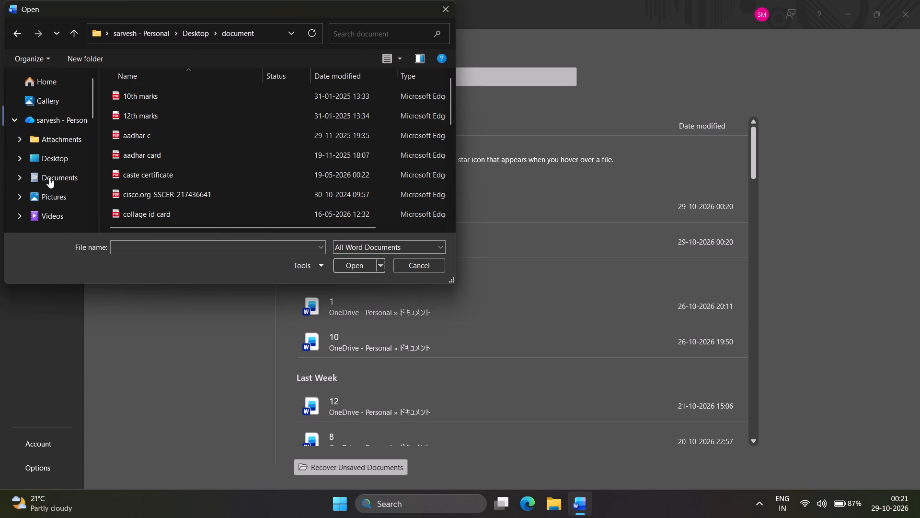
{"action": "scroll", "coordinate": [49, 177], "scroll_direction": "down", "scroll_amount": 5}
{"action": "scroll", "coordinate": [49, 177], "scroll_direction": "up", "scroll_amount": 1}
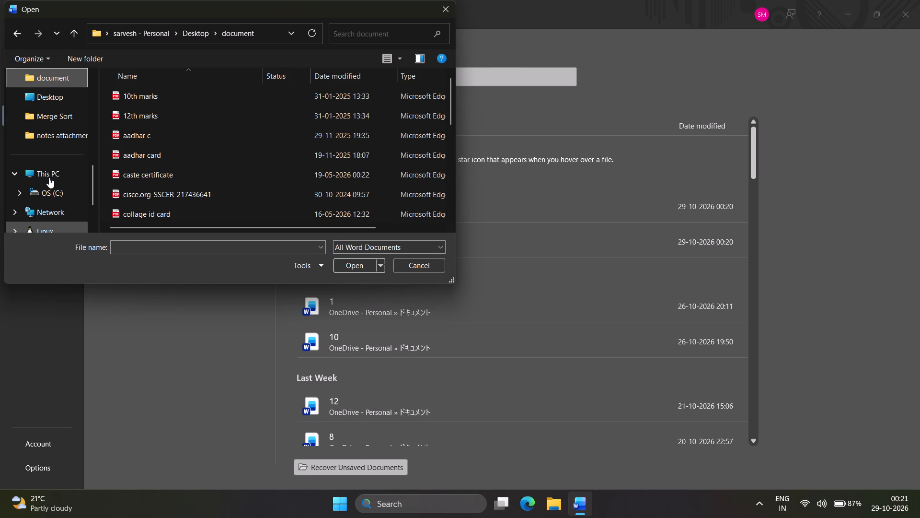
{"action": "scroll", "coordinate": [49, 177], "scroll_direction": "up", "scroll_amount": 1}
Open the PDF front page 2 from Downloads as an editable Word document and look through its pages.
{"action": "left_click", "coordinate": [49, 90]}
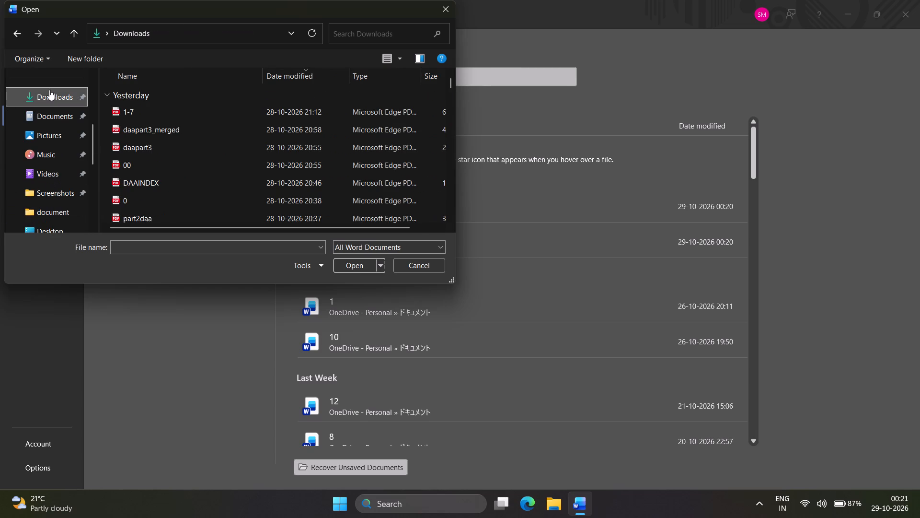
{"action": "scroll", "coordinate": [177, 131], "scroll_direction": "down", "scroll_amount": 1}
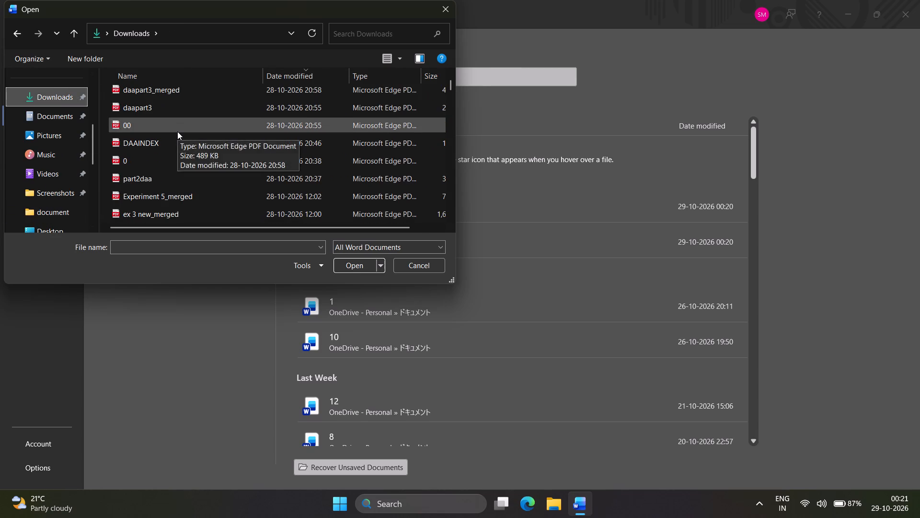
{"action": "scroll", "coordinate": [177, 131], "scroll_direction": "down", "scroll_amount": 2}
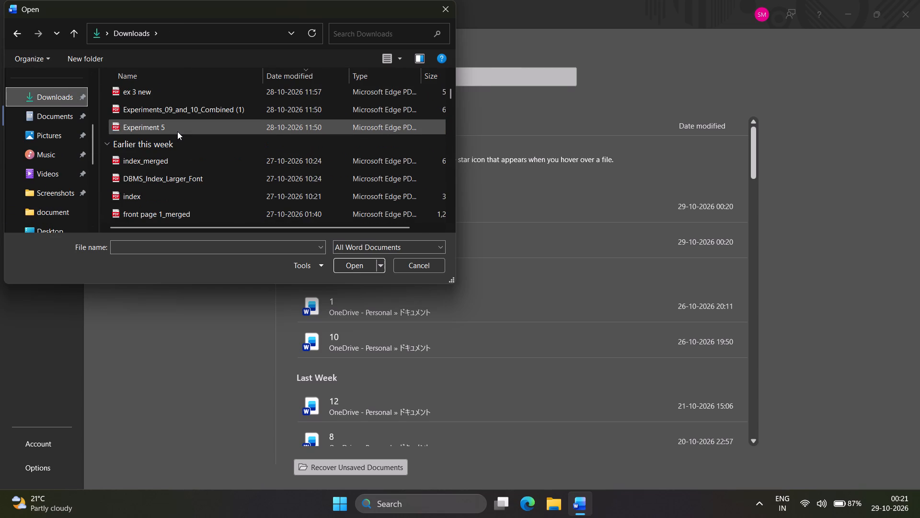
{"action": "scroll", "coordinate": [177, 131], "scroll_direction": "down", "scroll_amount": 1}
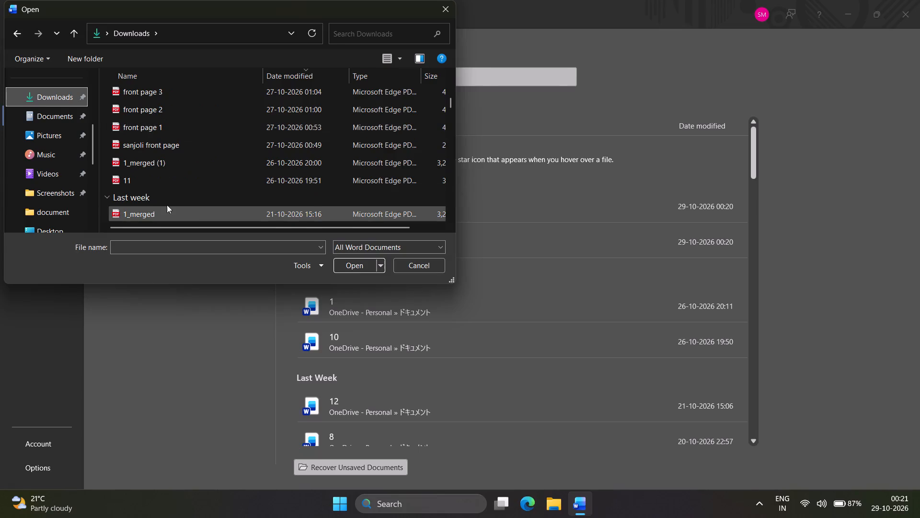
{"action": "left_click", "coordinate": [148, 115]}
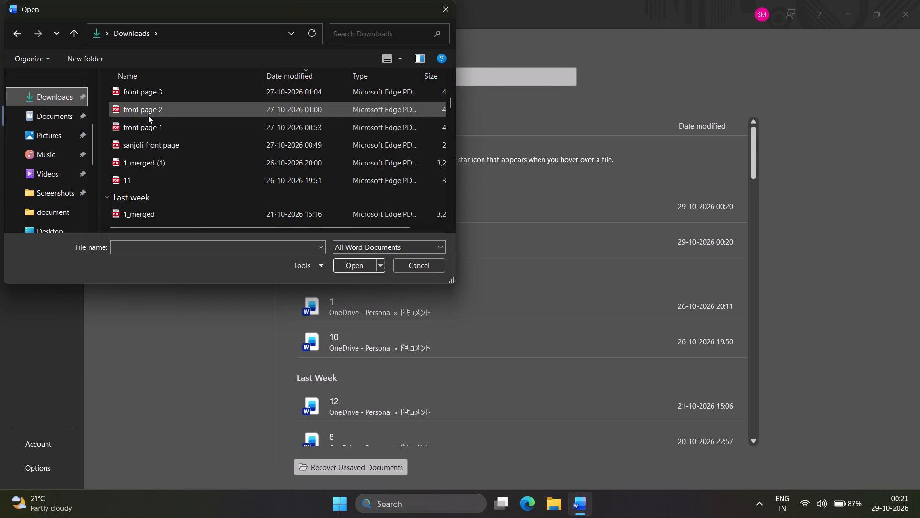
{"action": "left_click", "coordinate": [360, 261]}
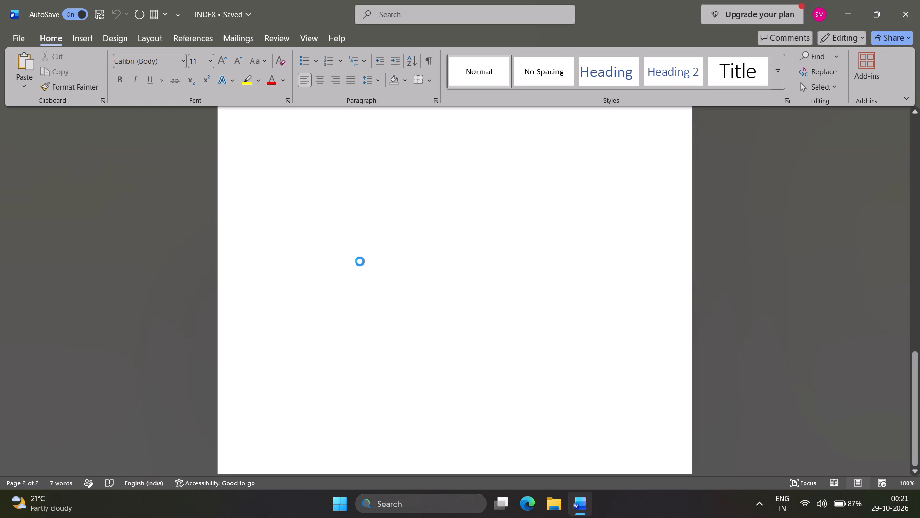
{"action": "left_click", "coordinate": [498, 301]}
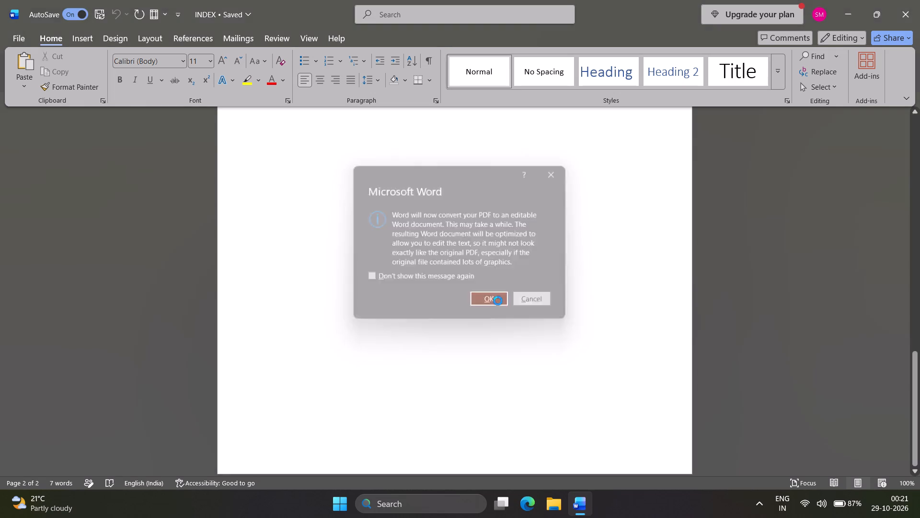
{"action": "scroll", "coordinate": [498, 301], "scroll_direction": "down", "scroll_amount": 1}
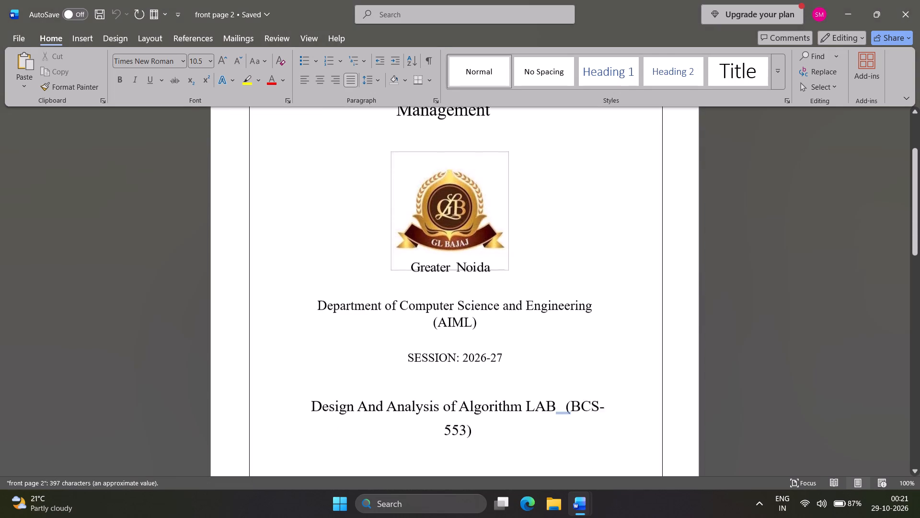
{"action": "scroll", "coordinate": [498, 301], "scroll_direction": "down", "scroll_amount": 5}
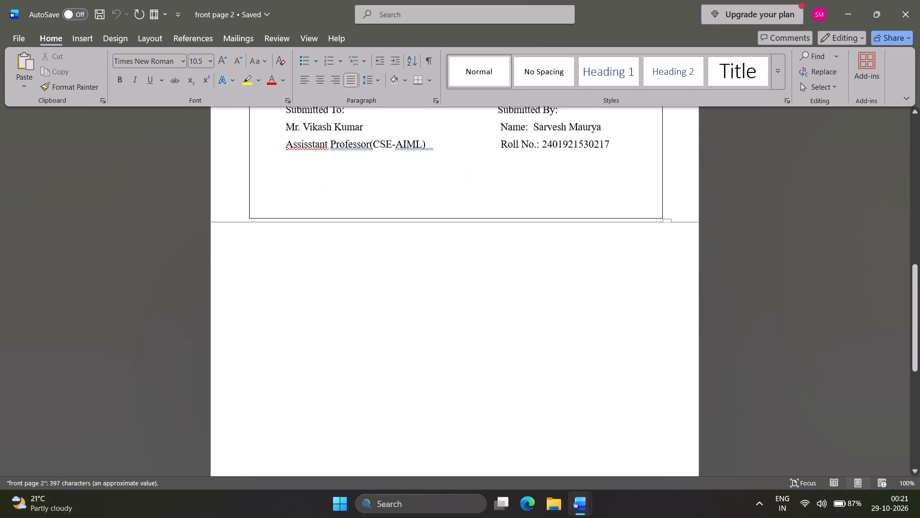
{"action": "scroll", "coordinate": [498, 301], "scroll_direction": "up", "scroll_amount": 4}
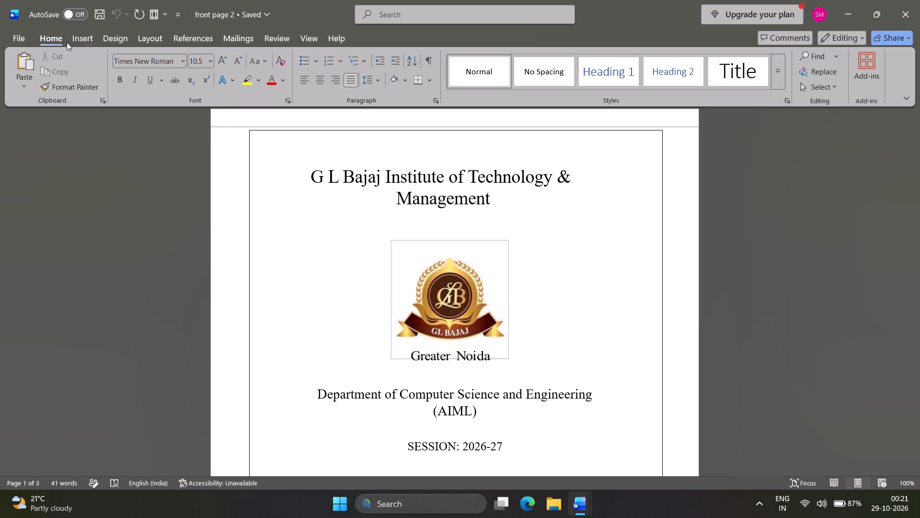
Create a new blank document.
{"action": "left_click", "coordinate": [15, 35]}
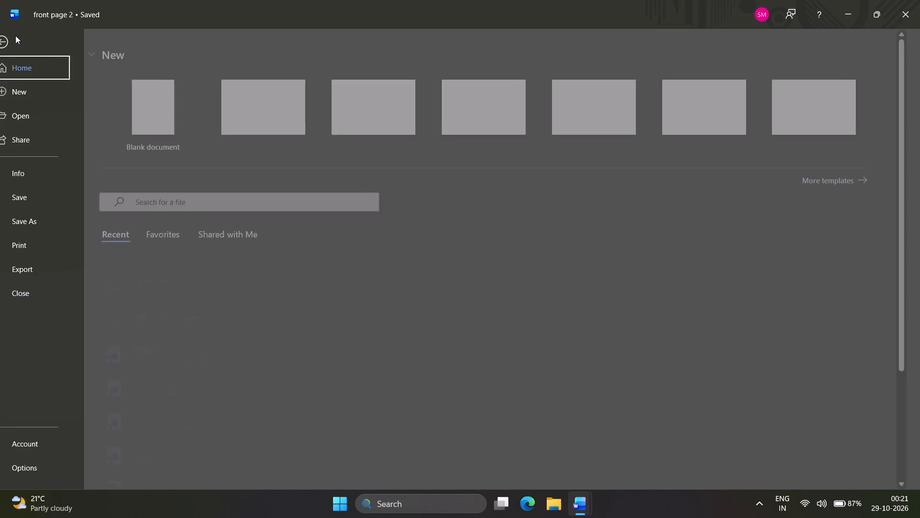
{"action": "left_click", "coordinate": [171, 106]}
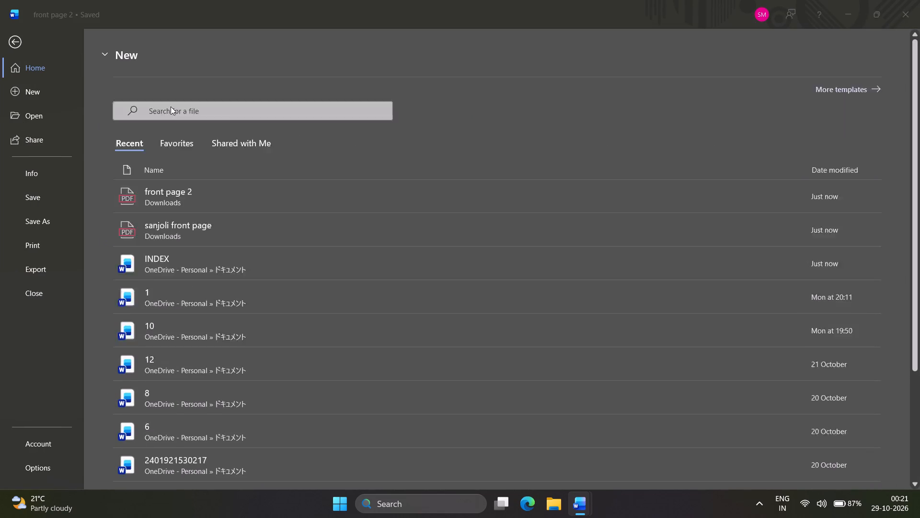
Open the PDF front page 3 from Downloads as an editable Word document.
{"action": "left_click", "coordinate": [18, 38]}
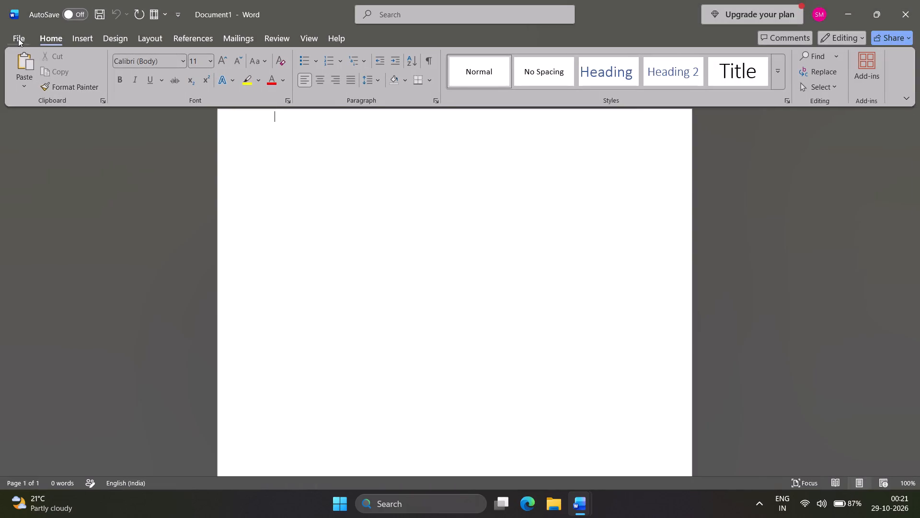
{"action": "left_click", "coordinate": [26, 120]}
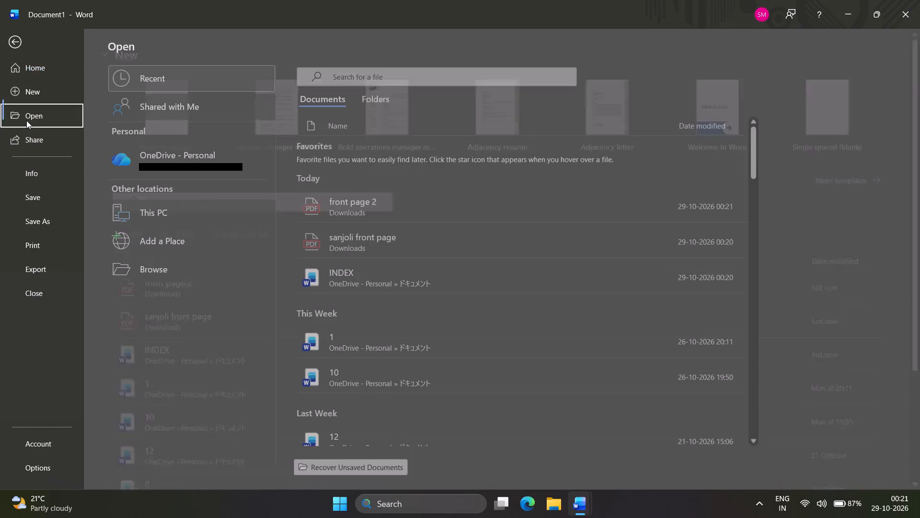
{"action": "left_click", "coordinate": [156, 271]}
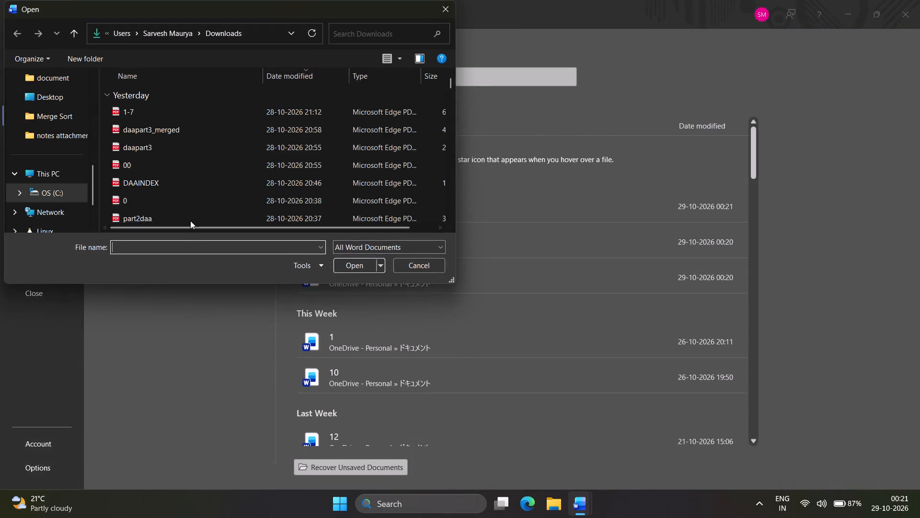
{"action": "scroll", "coordinate": [146, 119], "scroll_direction": "down", "scroll_amount": 1}
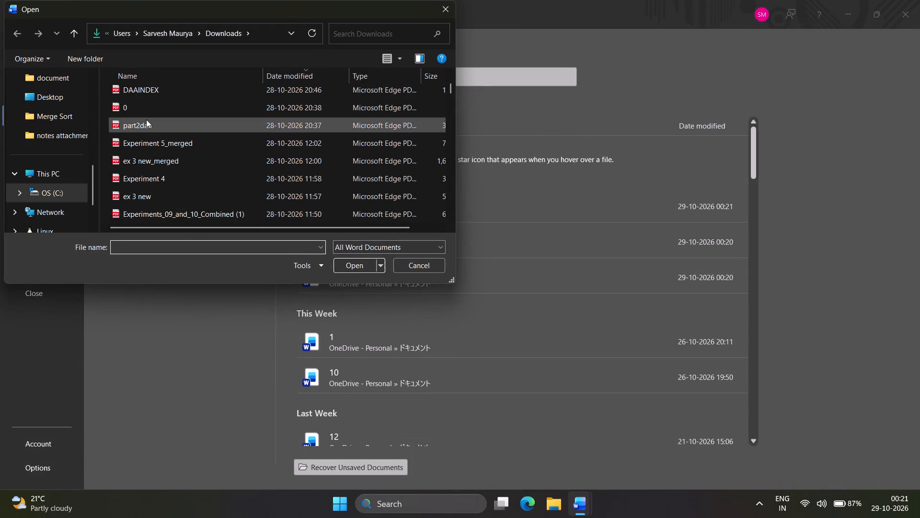
{"action": "scroll", "coordinate": [146, 119], "scroll_direction": "down", "scroll_amount": 2}
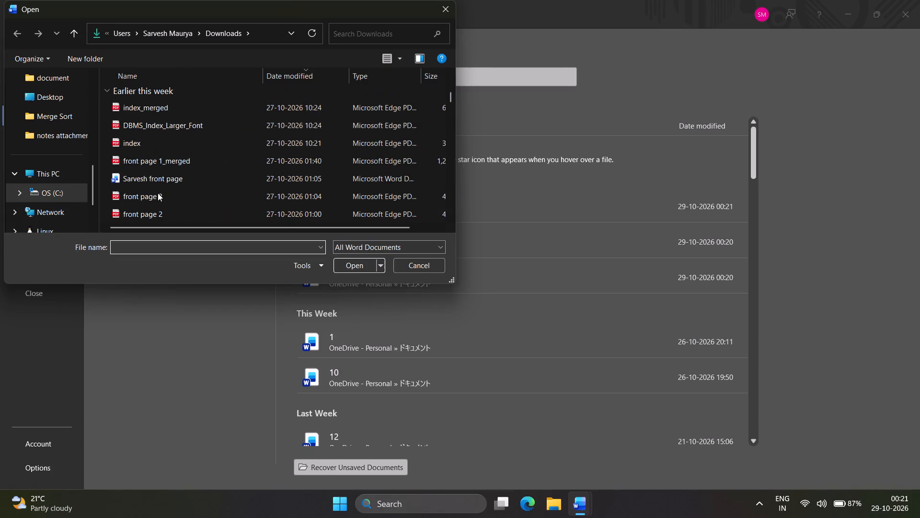
{"action": "left_click", "coordinate": [157, 202]}
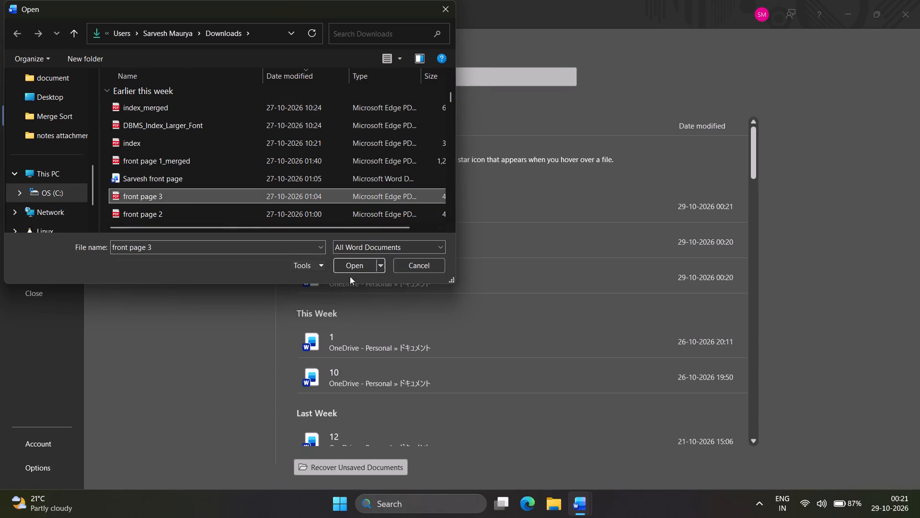
{"action": "left_click", "coordinate": [355, 268]}
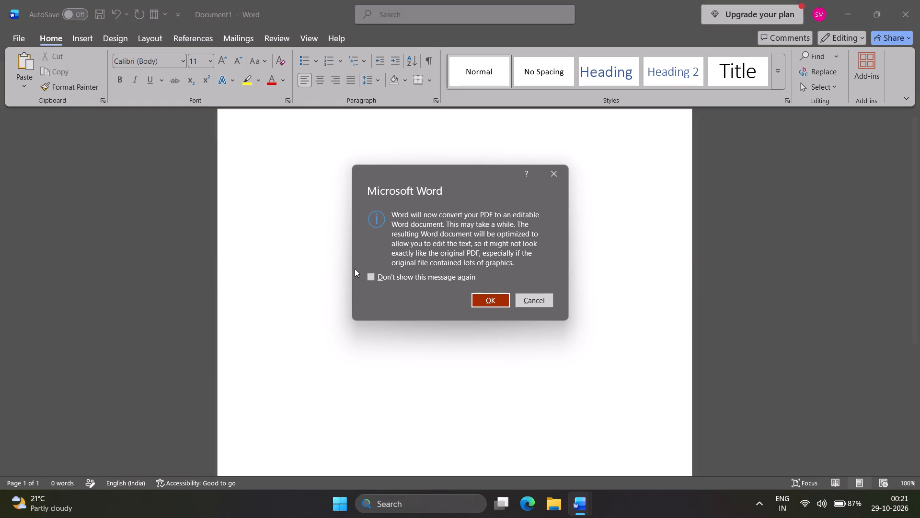
{"action": "left_click", "coordinate": [505, 300]}
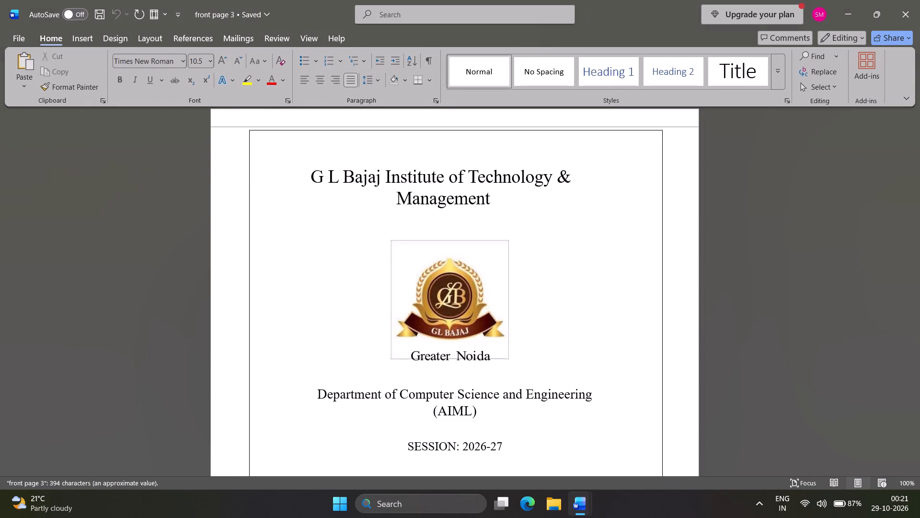
Delete the student's name and the colon after the Name label under Submitted By on the cover page.
{"action": "scroll", "coordinate": [505, 300], "scroll_direction": "down", "scroll_amount": 3}
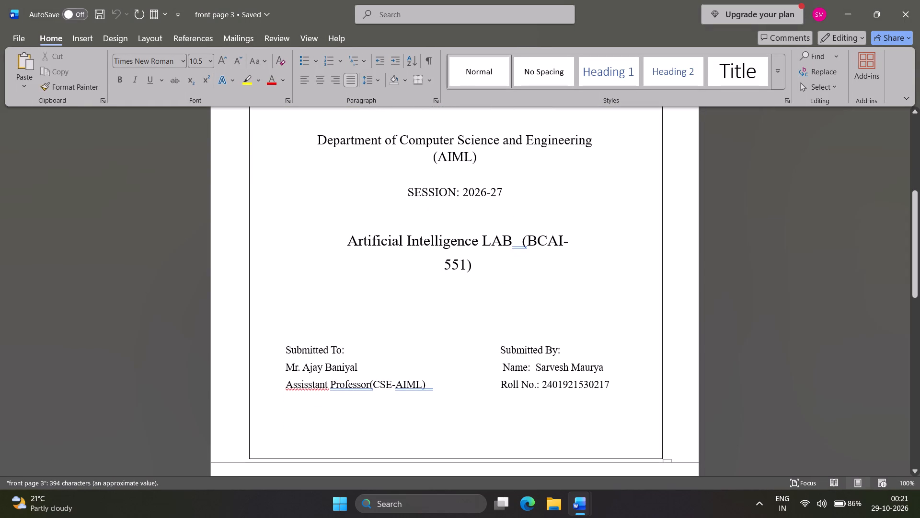
{"action": "left_click", "coordinate": [607, 365]}
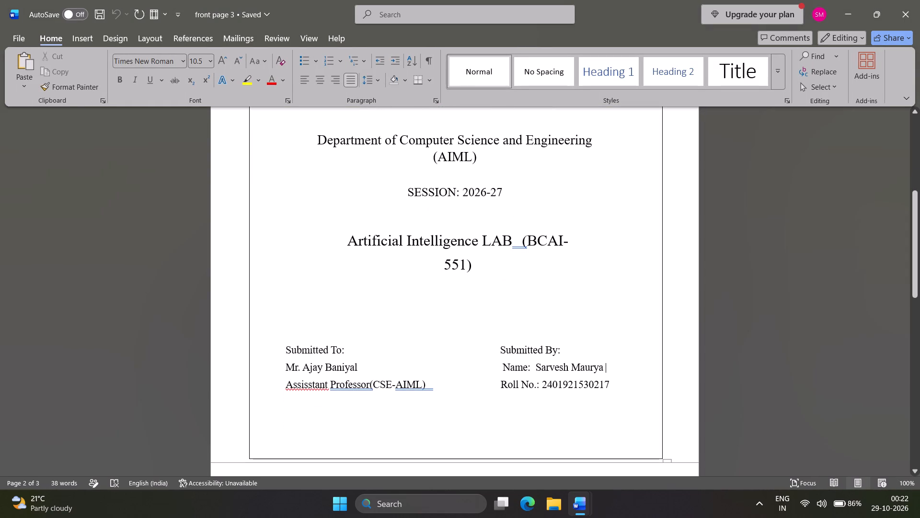
{"action": "key", "text": "BackSpace"}
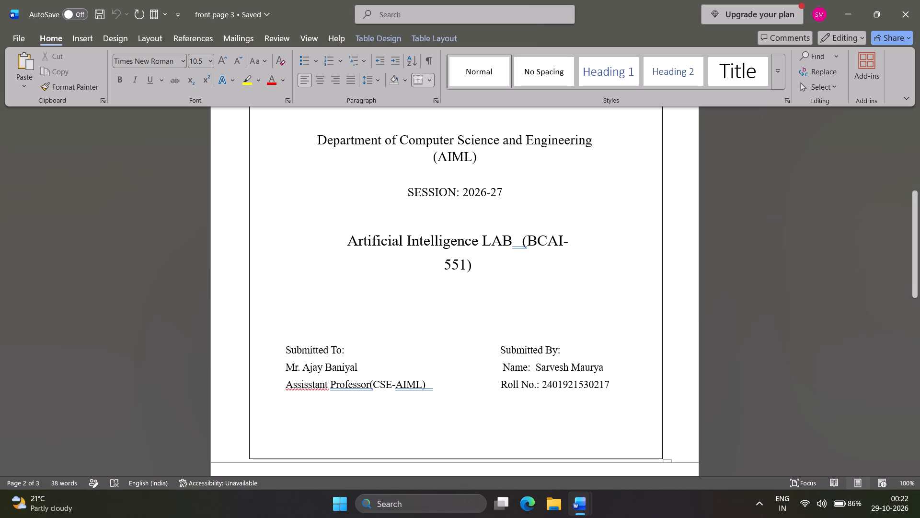
{"action": "key", "text": "BackSpace"}
{"action": "key", "text": "BackSpace"}
{"action": "key", "text": "BackSpace"}
{"action": "key", "text": "BackSpace"}
{"action": "key", "text": "BackSpace"}
{"action": "key", "text": "BackSpace"}
{"action": "key", "text": "BackSpace"}
{"action": "key", "text": "BackSpace"}
{"action": "key", "text": "BackSpace"}
{"action": "key", "text": "BackSpace"}
{"action": "key", "text": "BackSpace"}
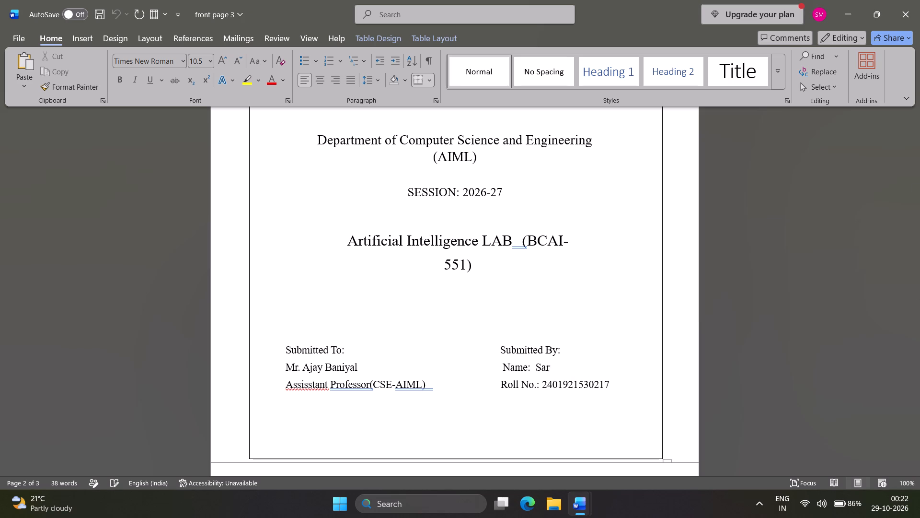
{"action": "key", "text": "BackSpace"}
{"action": "key", "text": "BackSpace"}
{"action": "key", "text": "BackSpace"}
{"action": "key", "text": "BackSpace"}
{"action": "key", "text": "BackSpace"}
{"action": "key", "text": "BackSpace"}
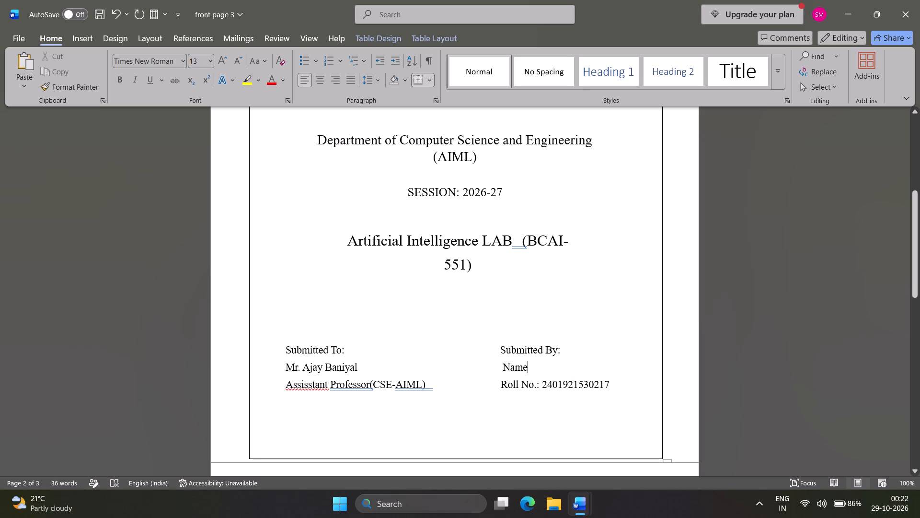
Break the lab title after Artificial Intelligence LAB so that the code (BCAI-551) sits on its own line.
{"action": "left_click", "coordinate": [520, 238]}
{"action": "key", "text": "Return"}
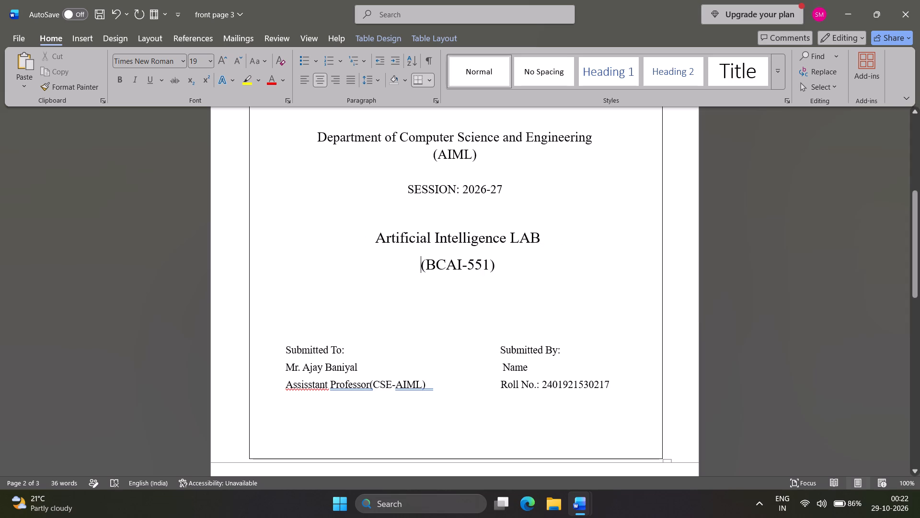
Add a space before AIML and another before the opening bracket in the professor's title line under Submitted To.
{"action": "left_click", "coordinate": [396, 383]}
{"action": "key", "text": "space"}
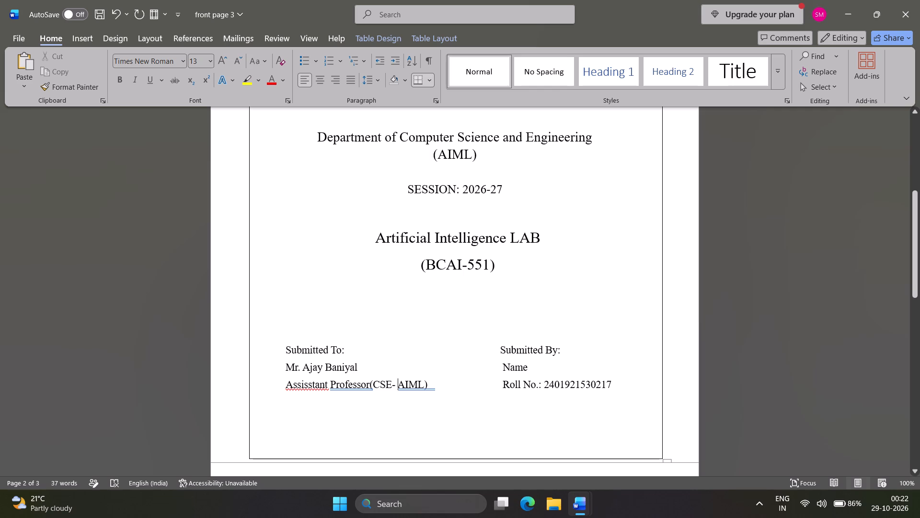
{"action": "left_click", "coordinate": [369, 384]}
{"action": "key", "text": "space"}
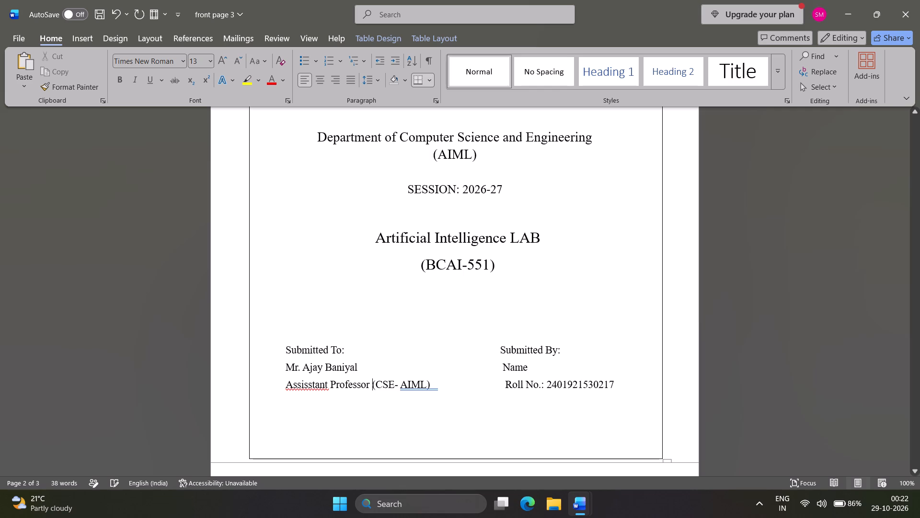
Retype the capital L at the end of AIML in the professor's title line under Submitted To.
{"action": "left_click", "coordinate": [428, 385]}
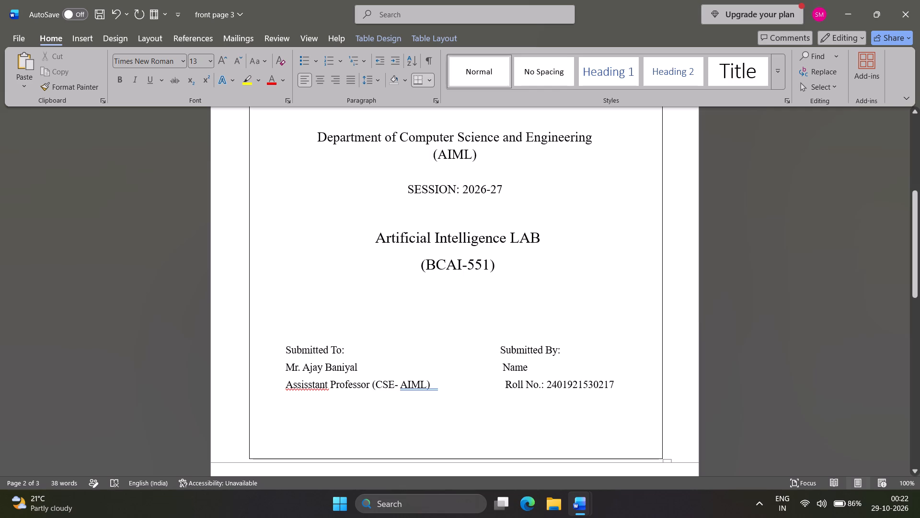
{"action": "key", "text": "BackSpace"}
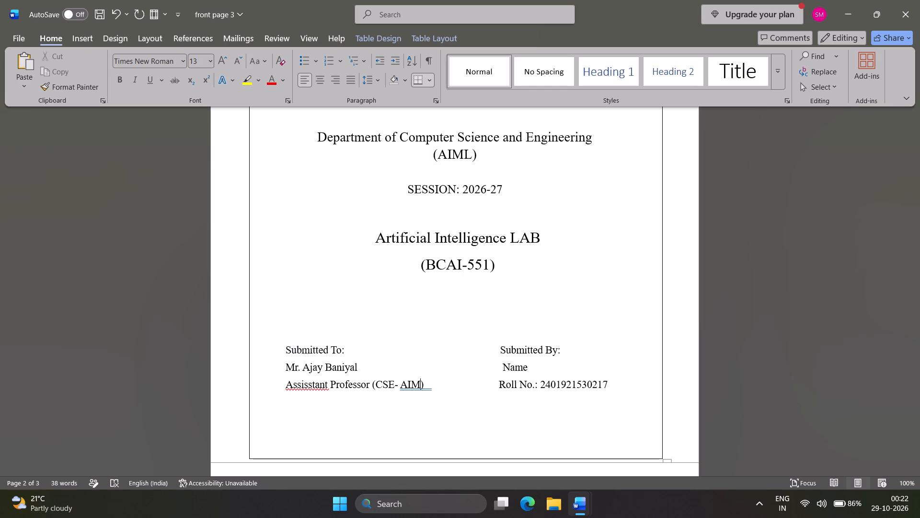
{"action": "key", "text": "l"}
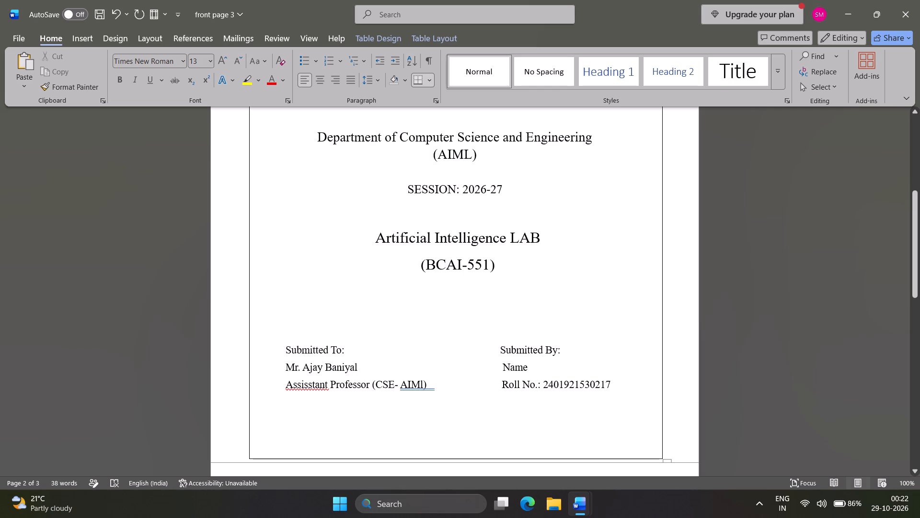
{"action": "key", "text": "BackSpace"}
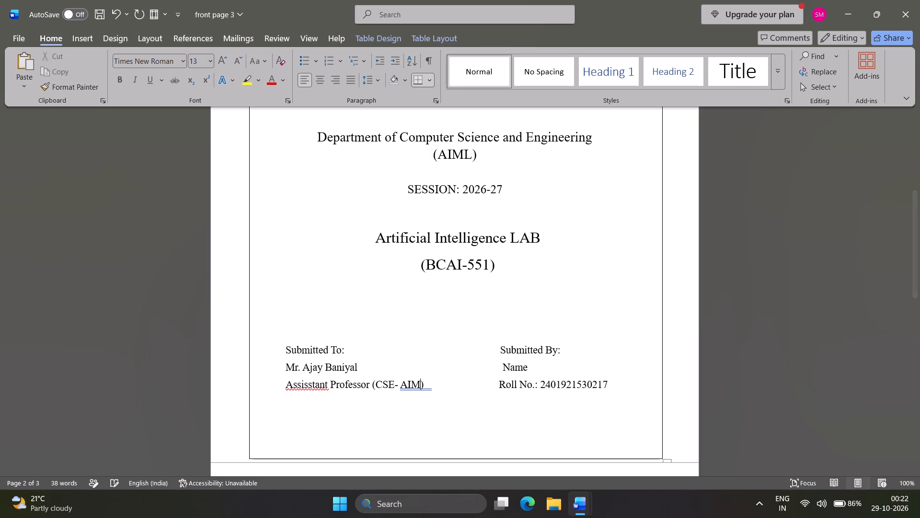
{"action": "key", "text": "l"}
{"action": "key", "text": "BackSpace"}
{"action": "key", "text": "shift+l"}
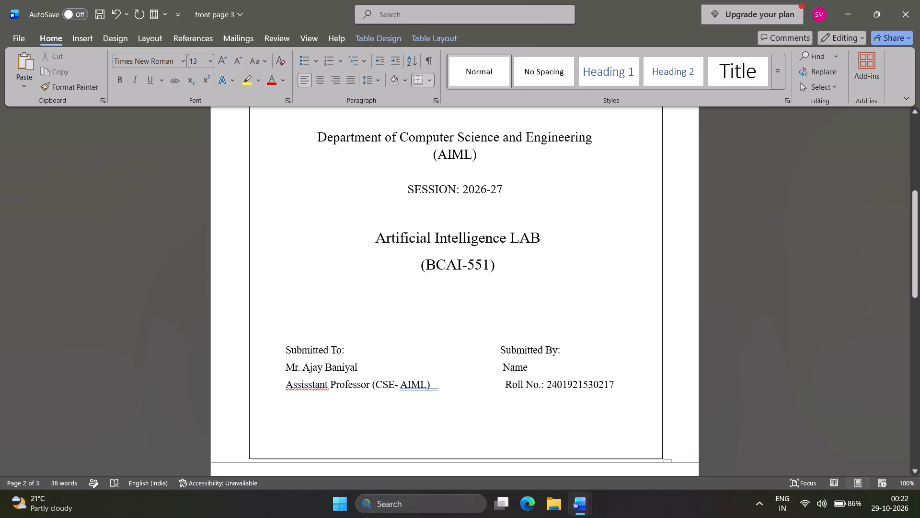
Enter the new student's full name after the Name label under Submitted By, separated by a space.
{"action": "left_click", "coordinate": [532, 370]}
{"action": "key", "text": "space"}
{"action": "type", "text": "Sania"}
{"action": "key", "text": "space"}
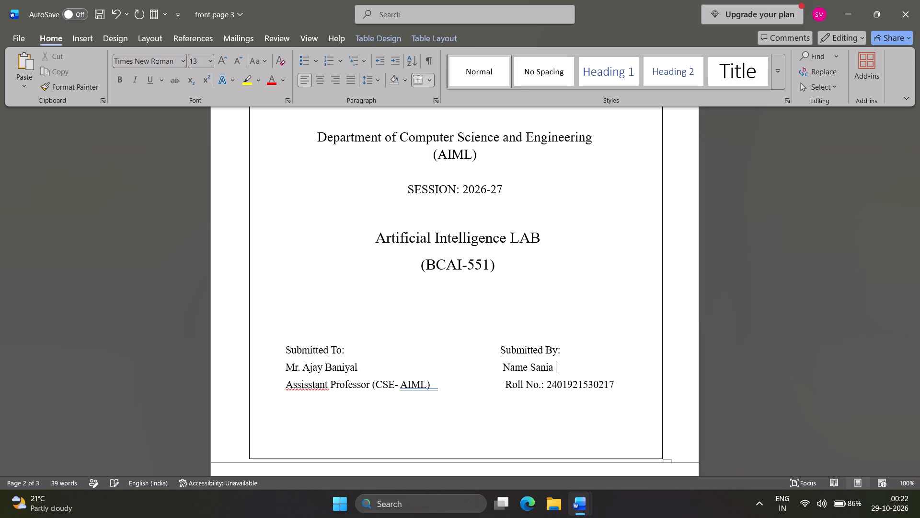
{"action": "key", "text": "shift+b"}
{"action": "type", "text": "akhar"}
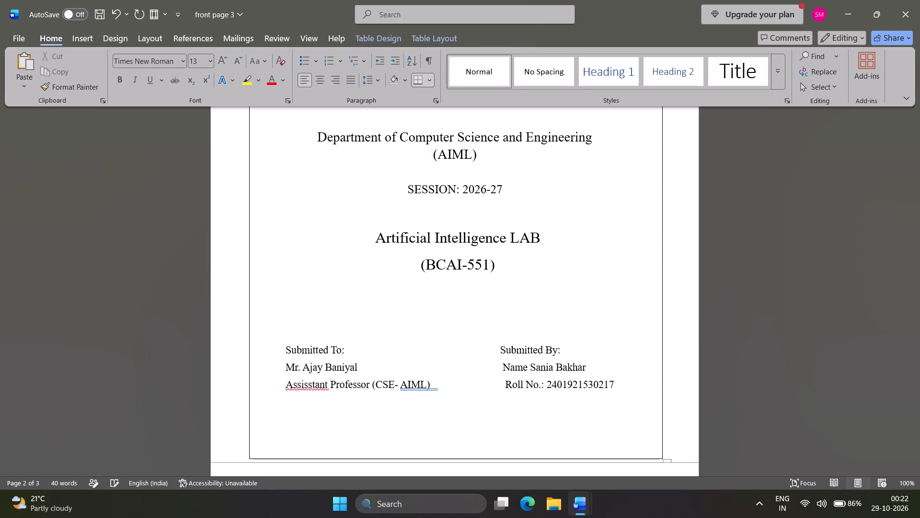
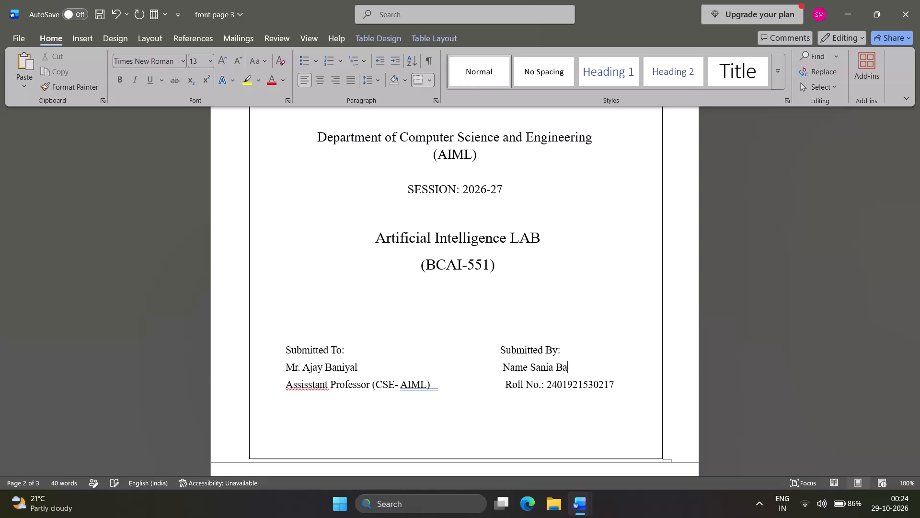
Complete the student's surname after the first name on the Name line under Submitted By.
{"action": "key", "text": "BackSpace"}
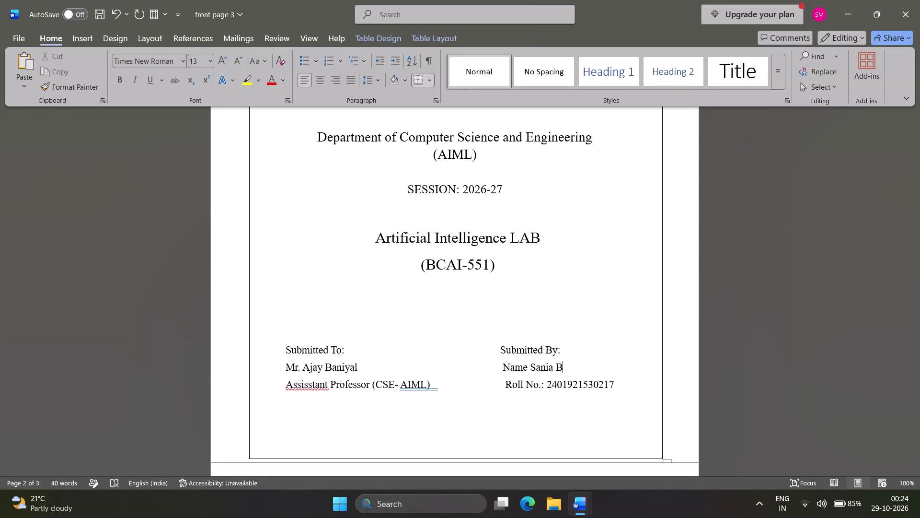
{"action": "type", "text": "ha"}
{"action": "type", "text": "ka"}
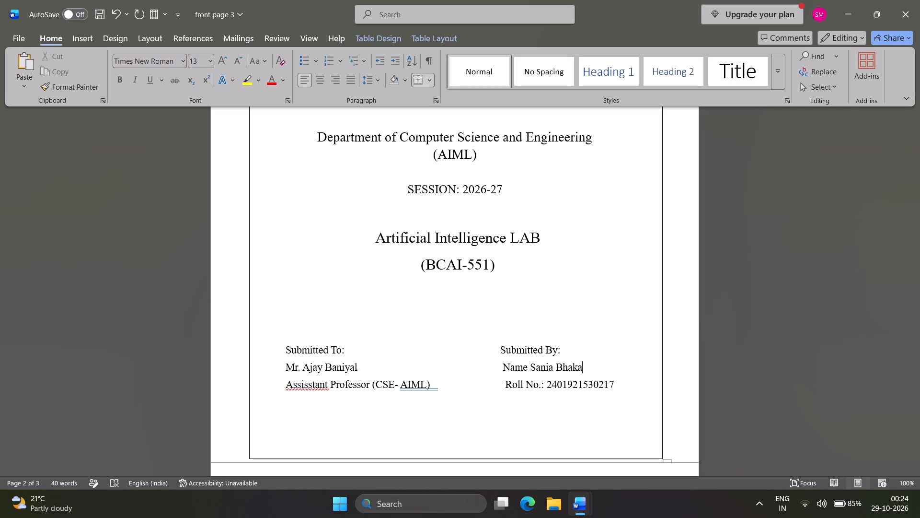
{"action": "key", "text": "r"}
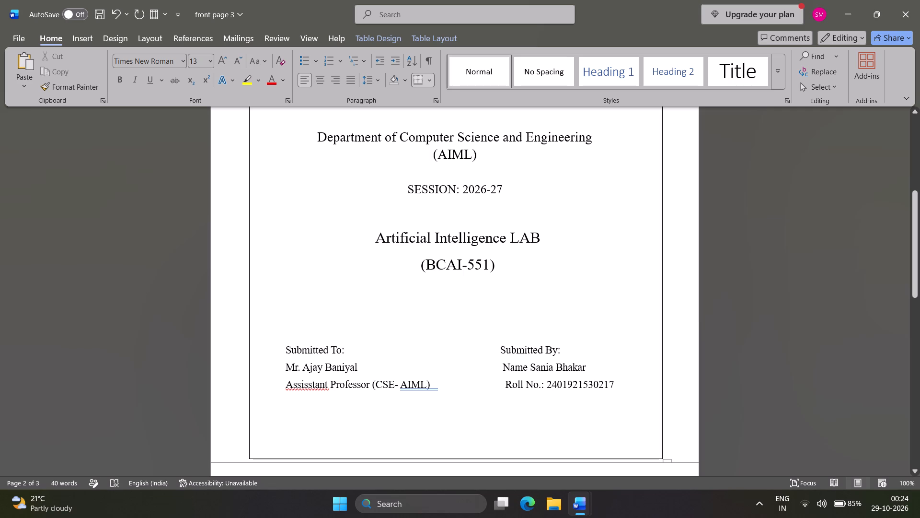
Change the last digit of the student's roll number to 3.
{"action": "left_click", "coordinate": [616, 386]}
{"action": "key", "text": "BackSpace"}
{"action": "key", "text": "BackSpace"}
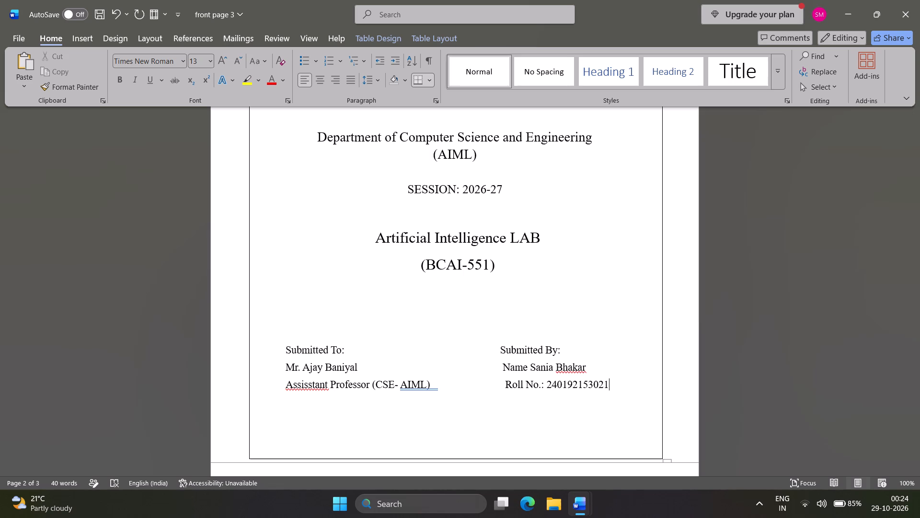
{"action": "key", "text": "3"}
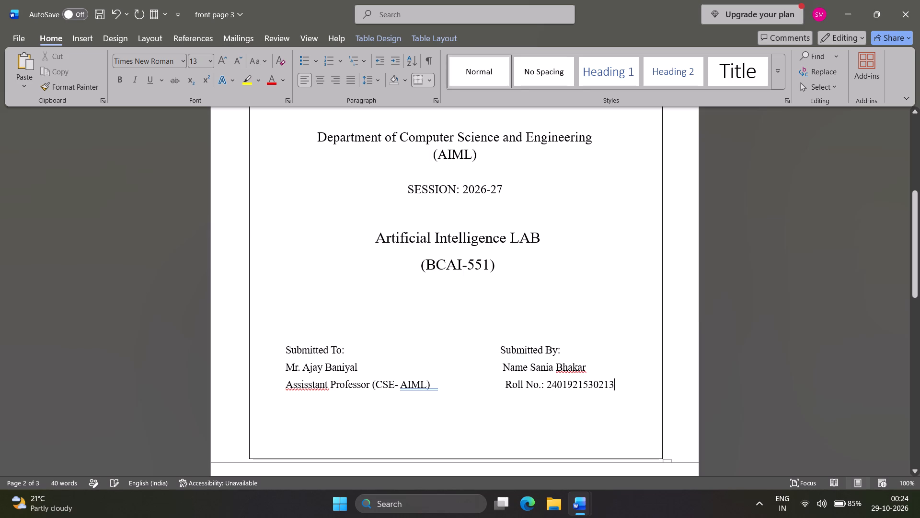
Delete the surname from the Name line, leaving only the student's first name.
{"action": "left_click", "coordinate": [589, 367]}
{"action": "key", "text": "BackSpace"}
{"action": "key", "text": "BackSpace"}
{"action": "key", "text": "BackSpace"}
{"action": "key", "text": "BackSpace"}
{"action": "key", "text": "BackSpace"}
{"action": "key", "text": "BackSpace"}
Align the Submitted By block by removing a space before Roll No. and adding one before Submitted By.
{"action": "left_click", "coordinate": [503, 383]}
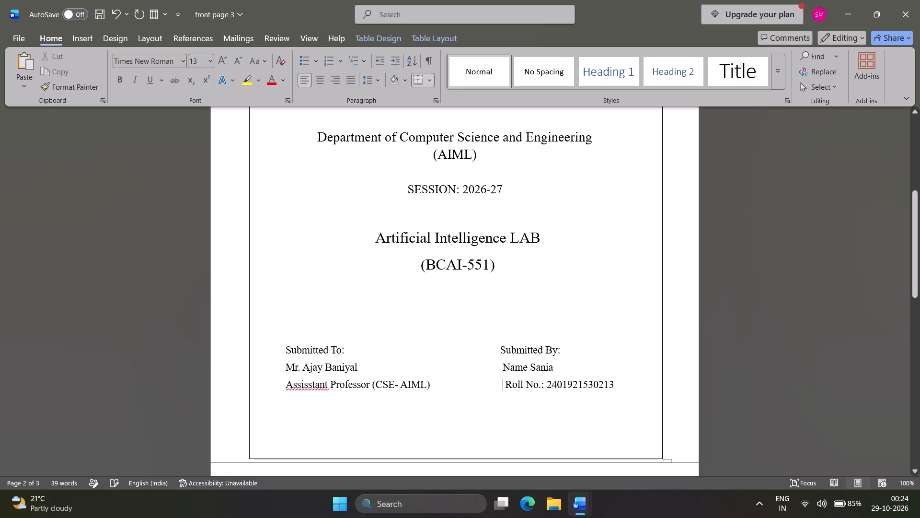
{"action": "key", "text": "BackSpace"}
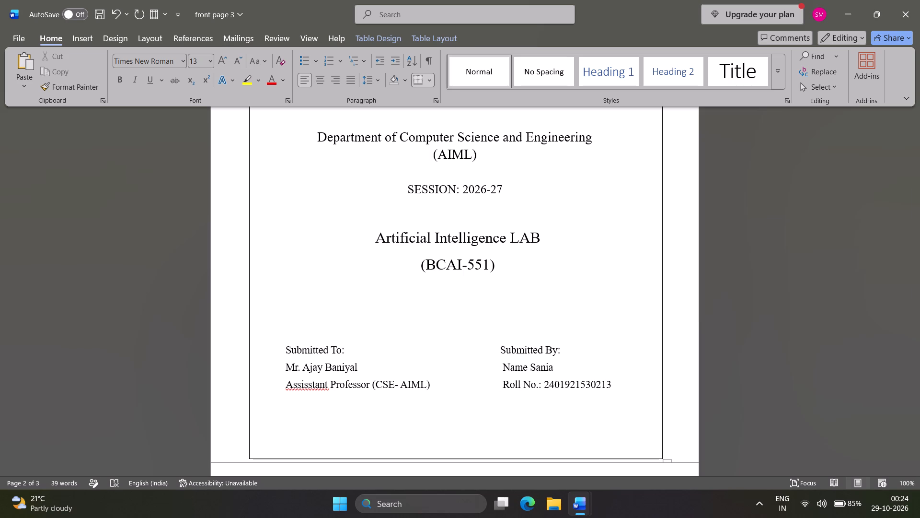
{"action": "left_click", "coordinate": [499, 347]}
{"action": "key", "text": "space"}
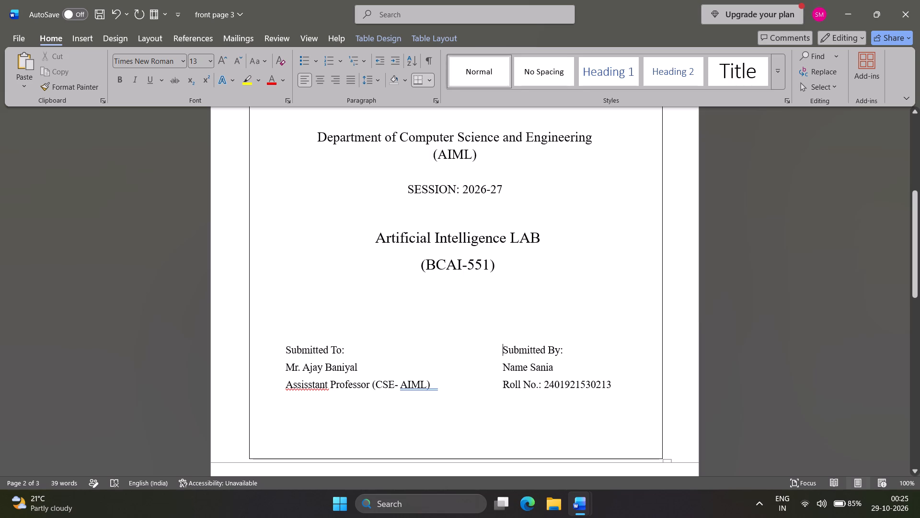
Make all the Submitted To and Submitted By lines bold.
{"action": "scroll", "coordinate": [340, 409], "scroll_direction": "up", "scroll_amount": 3}
{"action": "scroll", "coordinate": [340, 409], "scroll_direction": "down", "scroll_amount": 2}
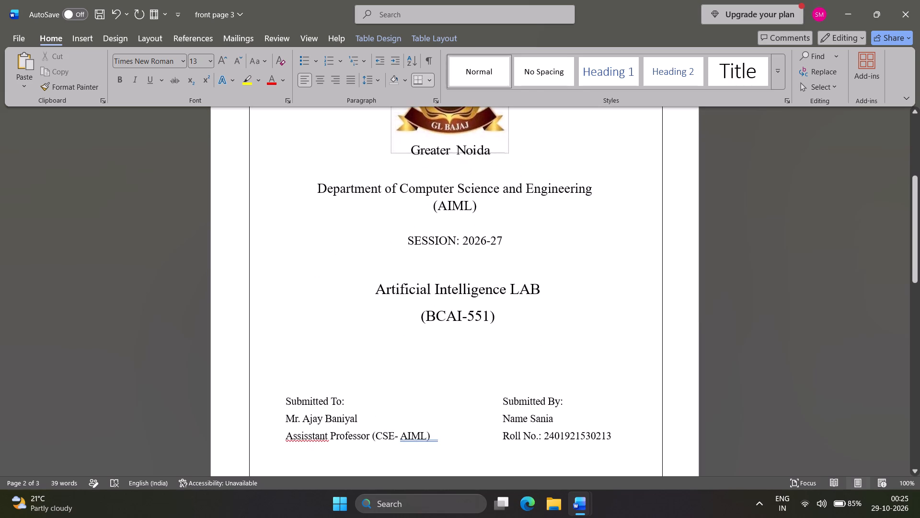
{"action": "left_click_drag", "start_coordinate": [431, 436], "coordinate": [271, 401]}
{"action": "left_click", "coordinate": [623, 434]}
{"action": "left_click_drag", "start_coordinate": [623, 434], "coordinate": [213, 366]}
{"action": "left_click", "coordinate": [259, 346]}
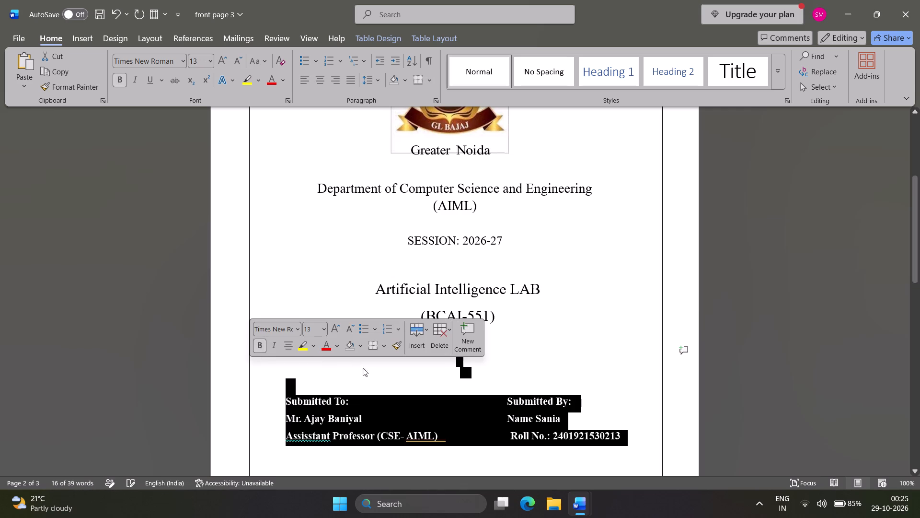
{"action": "left_click", "coordinate": [371, 376]}
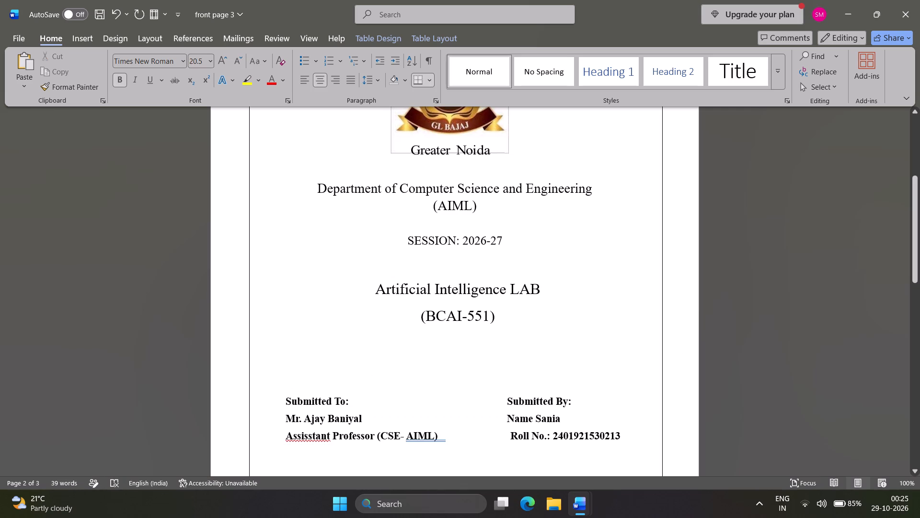
Remove the extra space before Roll No. so it lines up with the bold Name line above it.
{"action": "left_click", "coordinate": [508, 436]}
{"action": "key", "text": "BackSpace"}
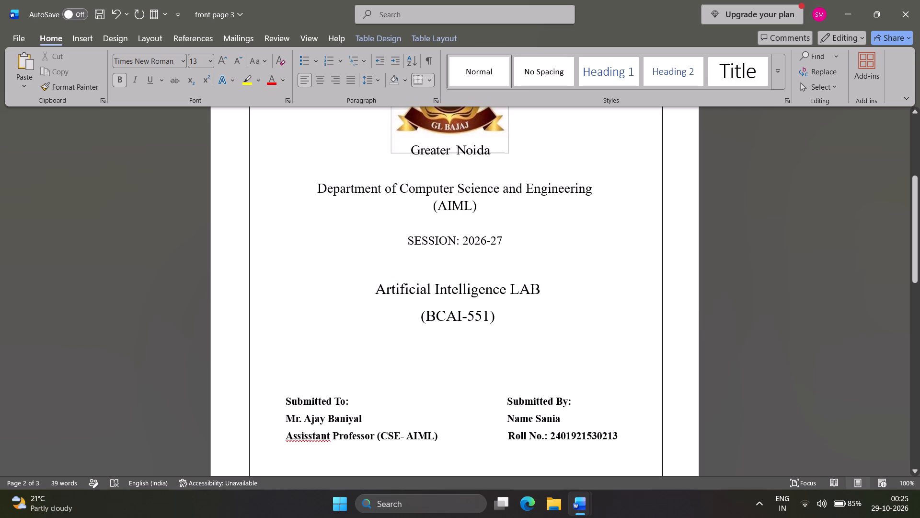
Look over the cover page layout, from the submission details up to the institute name and logo.
{"action": "scroll", "coordinate": [457, 402], "scroll_direction": "down", "scroll_amount": 1}
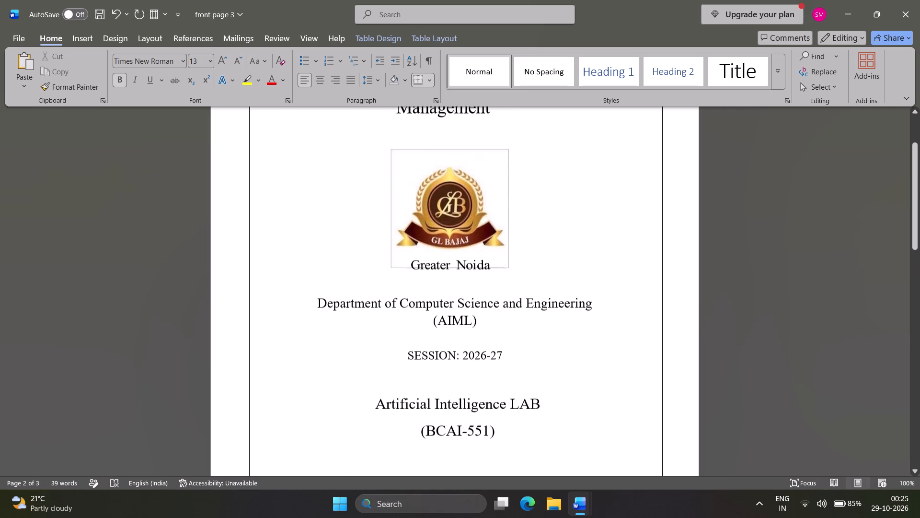
{"action": "scroll", "coordinate": [457, 402], "scroll_direction": "down", "scroll_amount": 1}
{"action": "scroll", "coordinate": [457, 402], "scroll_direction": "up", "scroll_amount": 2}
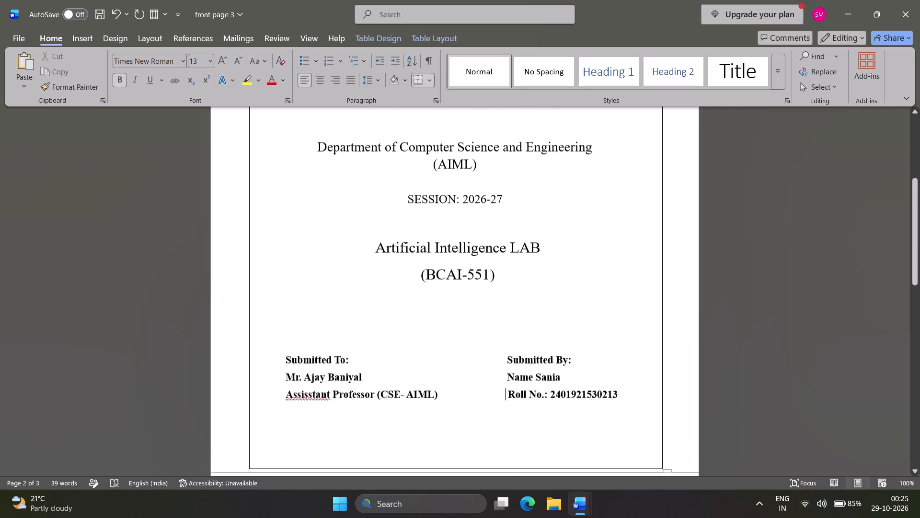
{"action": "scroll", "coordinate": [457, 402], "scroll_direction": "up", "scroll_amount": 3}
{"action": "scroll", "coordinate": [457, 402], "scroll_direction": "down", "scroll_amount": 6}
{"action": "scroll", "coordinate": [457, 402], "scroll_direction": "up", "scroll_amount": 3}
{"action": "scroll", "coordinate": [457, 402], "scroll_direction": "down", "scroll_amount": 5}
{"action": "scroll", "coordinate": [457, 402], "scroll_direction": "up", "scroll_amount": 4}
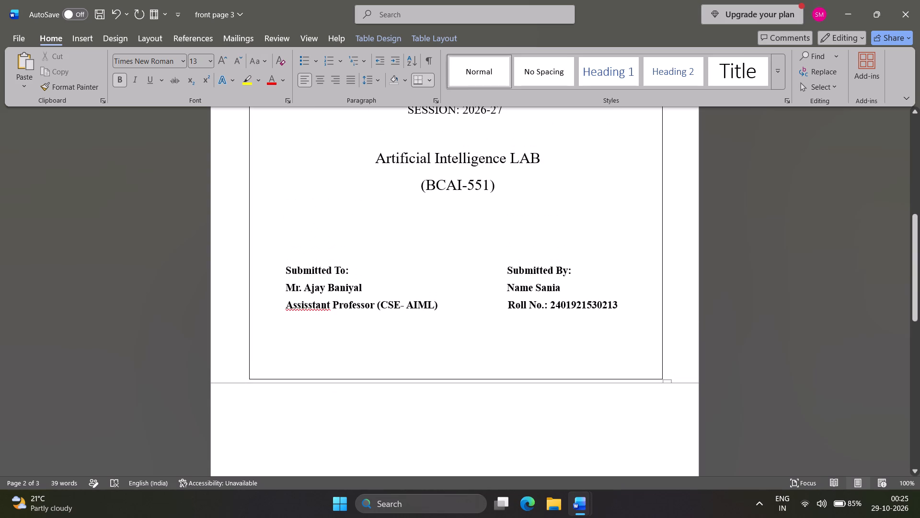
{"action": "scroll", "coordinate": [457, 402], "scroll_direction": "up", "scroll_amount": 3}
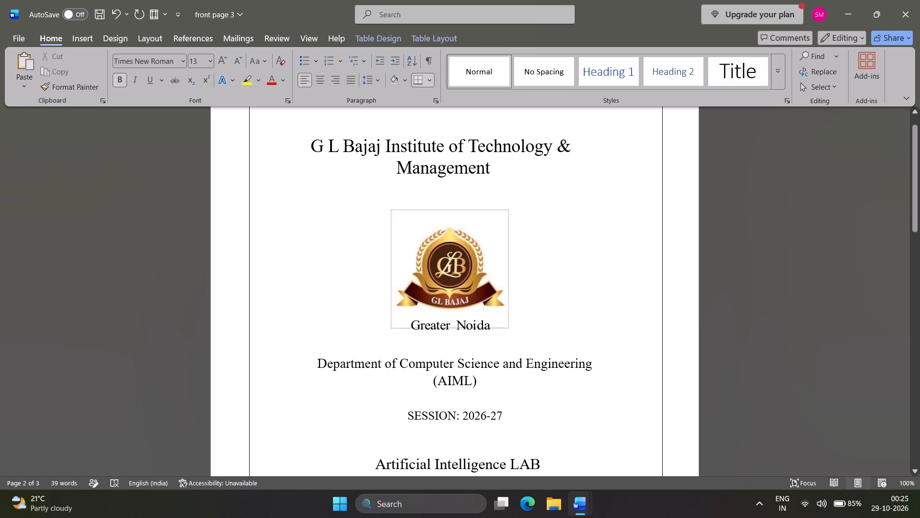
Nudge the GL Bajaj logo slightly down and to the right relative to the Greater Noida text.
{"action": "left_click_drag", "start_coordinate": [472, 301], "coordinate": [472, 307]}
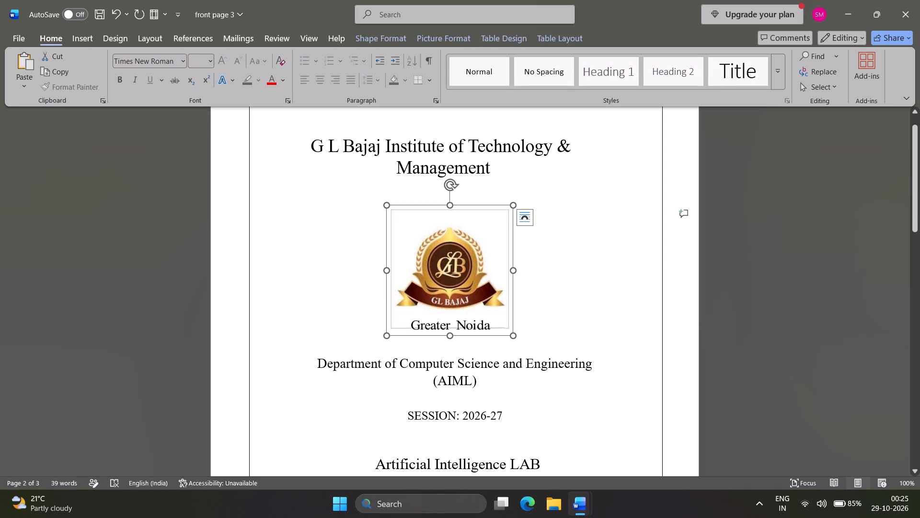
{"action": "left_click", "coordinate": [471, 302]}
{"action": "left_click_drag", "start_coordinate": [471, 302], "coordinate": [474, 308]}
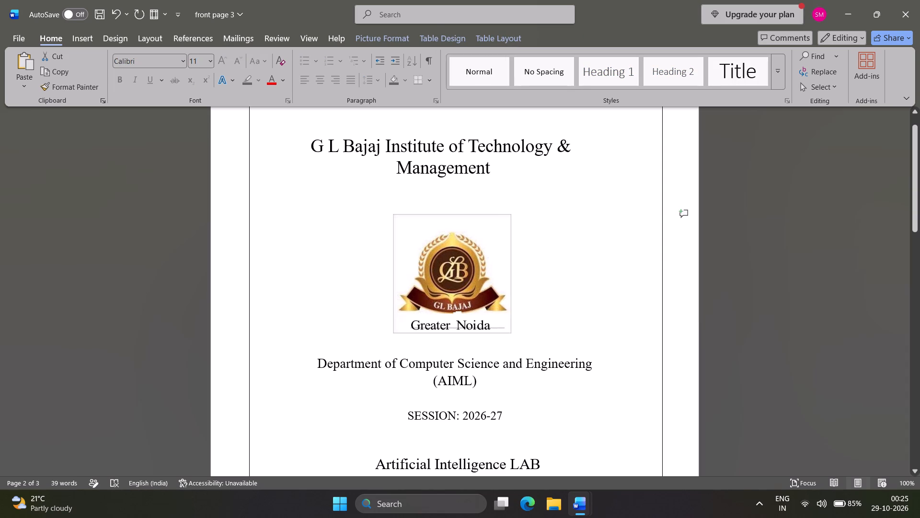
{"action": "left_click_drag", "start_coordinate": [474, 308], "coordinate": [477, 306]}
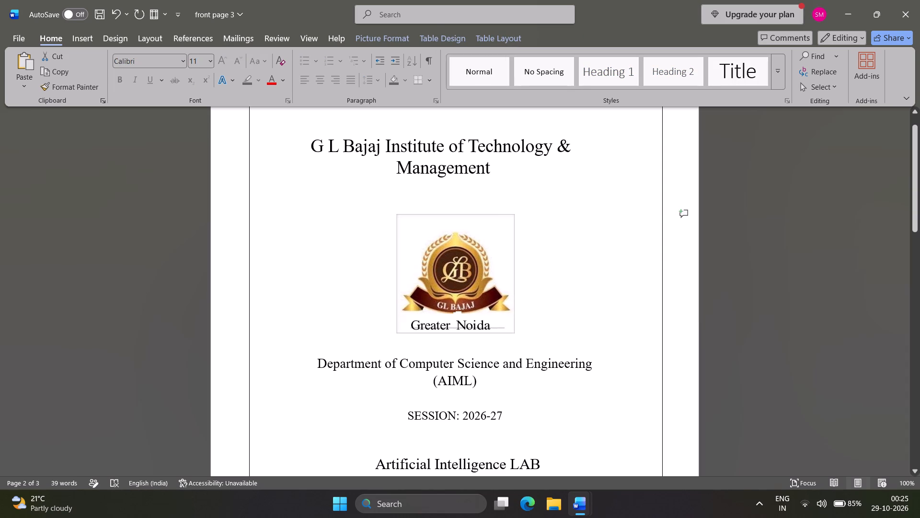
{"action": "left_click_drag", "start_coordinate": [477, 306], "coordinate": [477, 305]}
{"action": "left_click", "coordinate": [522, 296]}
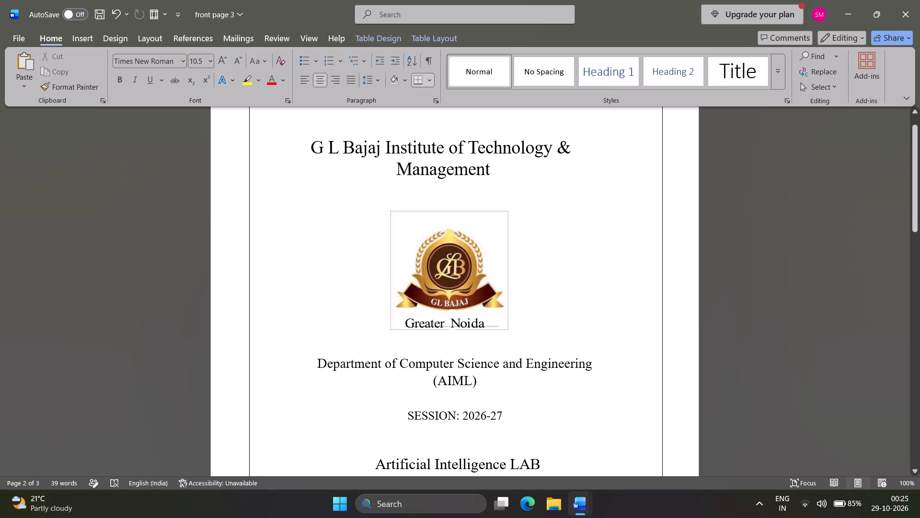
{"action": "left_click_drag", "start_coordinate": [476, 278], "coordinate": [486, 281]}
{"action": "left_click_drag", "start_coordinate": [486, 281], "coordinate": [485, 259]}
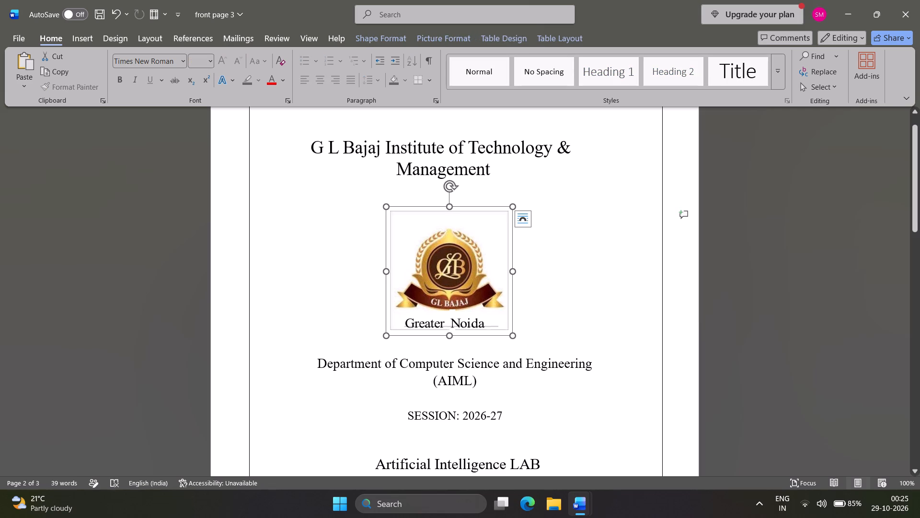
{"action": "left_click_drag", "start_coordinate": [498, 268], "coordinate": [506, 286]}
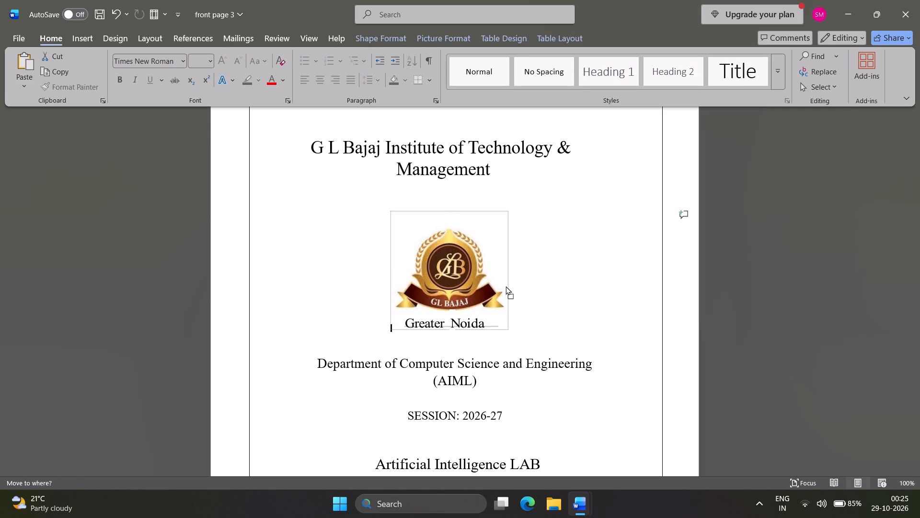
{"action": "left_click_drag", "start_coordinate": [506, 286], "coordinate": [506, 286]}
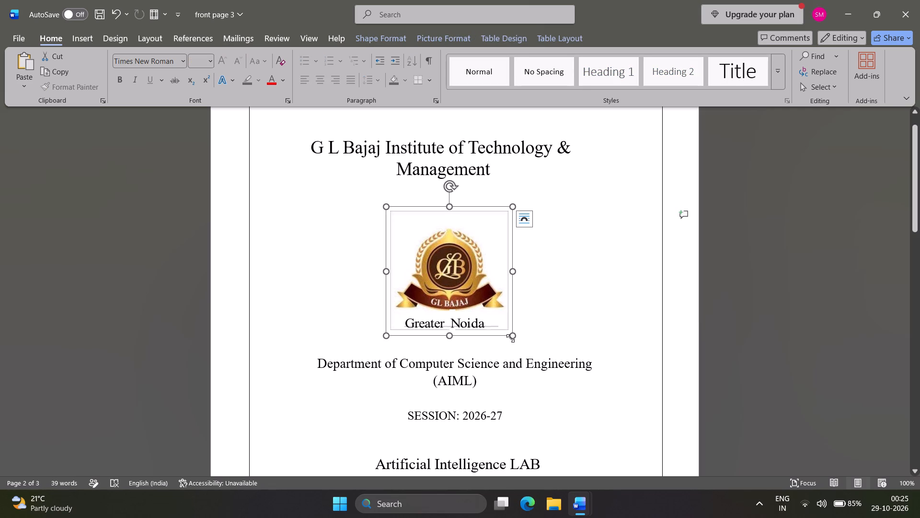
Slightly reduce the height of the frame holding the GL Bajaj logo and Greater Noida text.
{"action": "left_click_drag", "start_coordinate": [510, 338], "coordinate": [509, 332]}
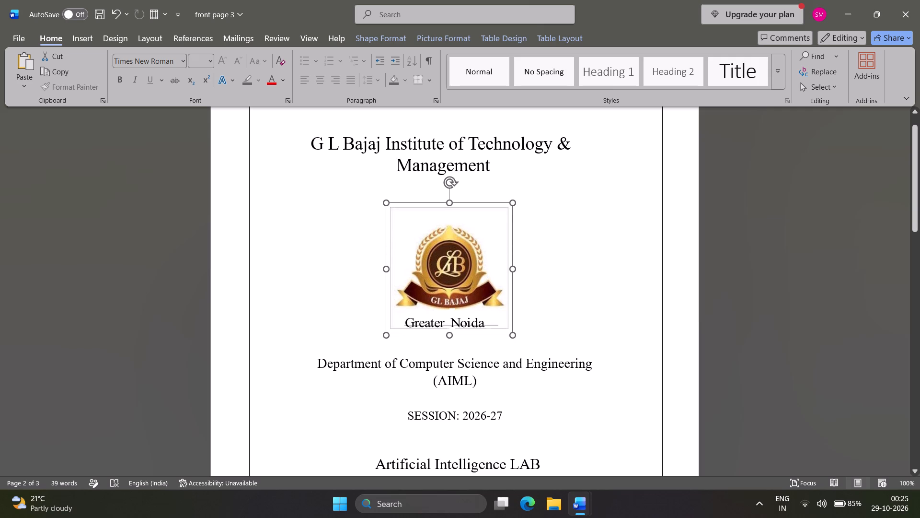
{"action": "left_click_drag", "start_coordinate": [509, 332], "coordinate": [507, 330]}
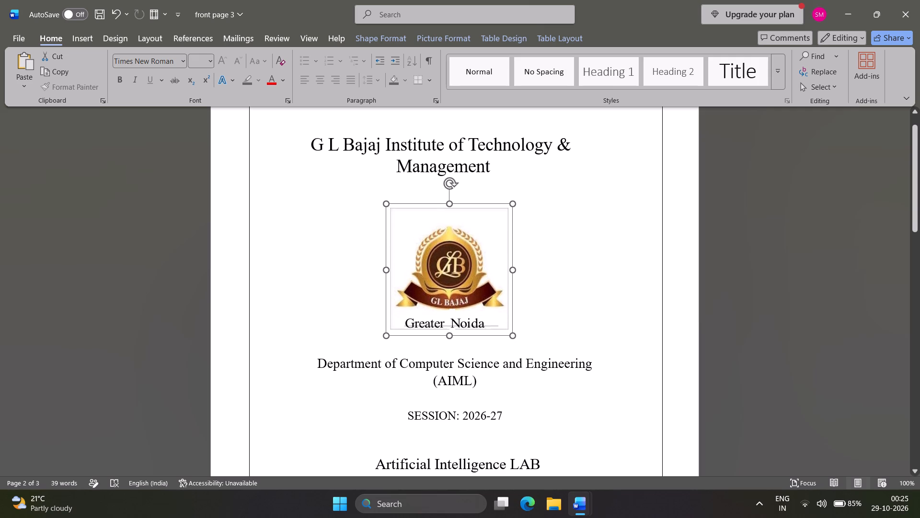
{"action": "left_click_drag", "start_coordinate": [507, 330], "coordinate": [507, 331]}
{"action": "left_click", "coordinate": [480, 296]}
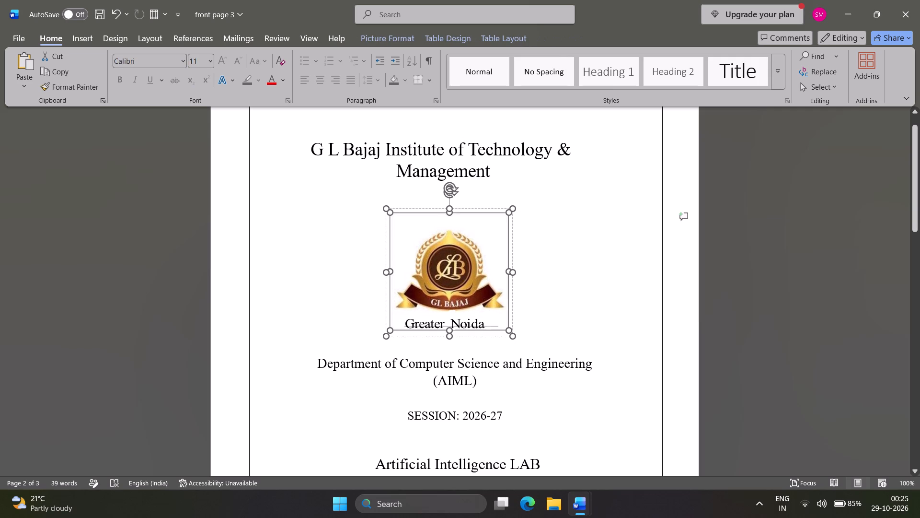
{"action": "left_click", "coordinate": [593, 318]}
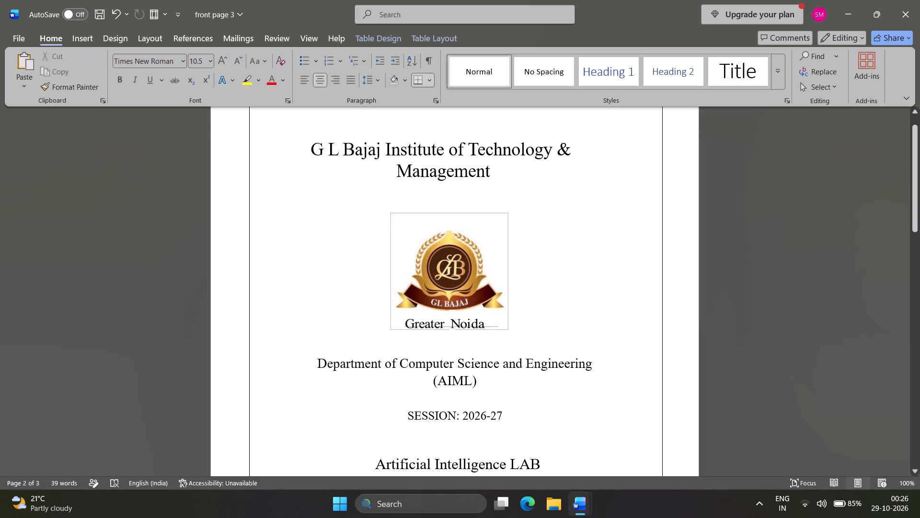
Review the whole cover page, from the institute heading and logo down to the submission details.
{"action": "scroll", "coordinate": [448, 370], "scroll_direction": "down", "scroll_amount": 1}
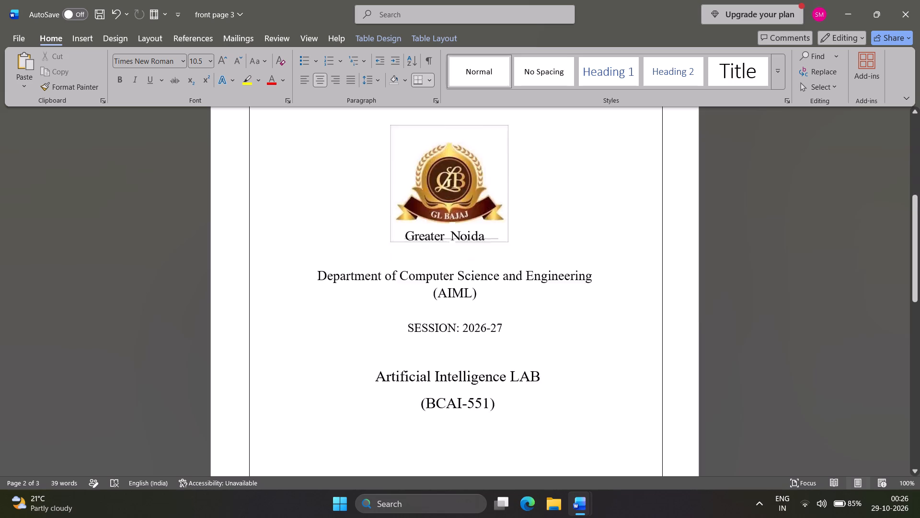
{"action": "scroll", "coordinate": [448, 370], "scroll_direction": "down", "scroll_amount": 2}
{"action": "scroll", "coordinate": [448, 370], "scroll_direction": "up", "scroll_amount": 3}
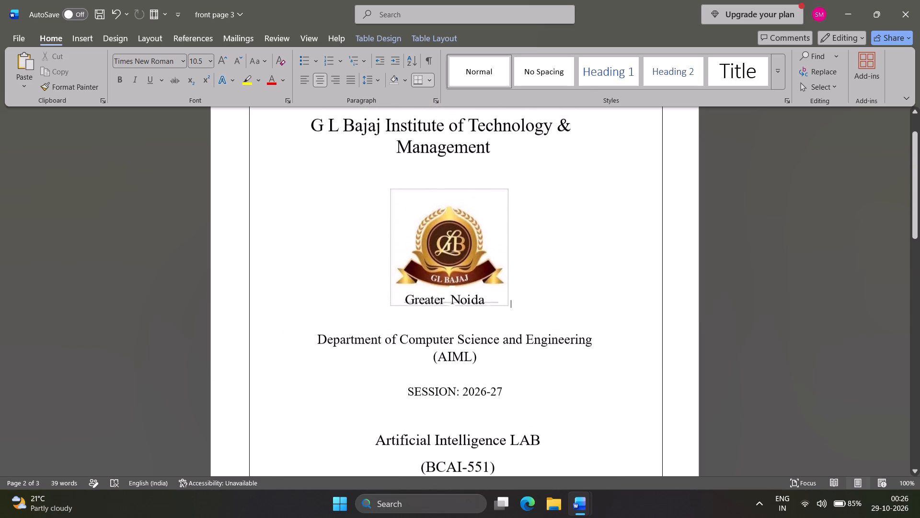
{"action": "scroll", "coordinate": [448, 370], "scroll_direction": "down", "scroll_amount": 4}
{"action": "scroll", "coordinate": [448, 370], "scroll_direction": "up", "scroll_amount": 2}
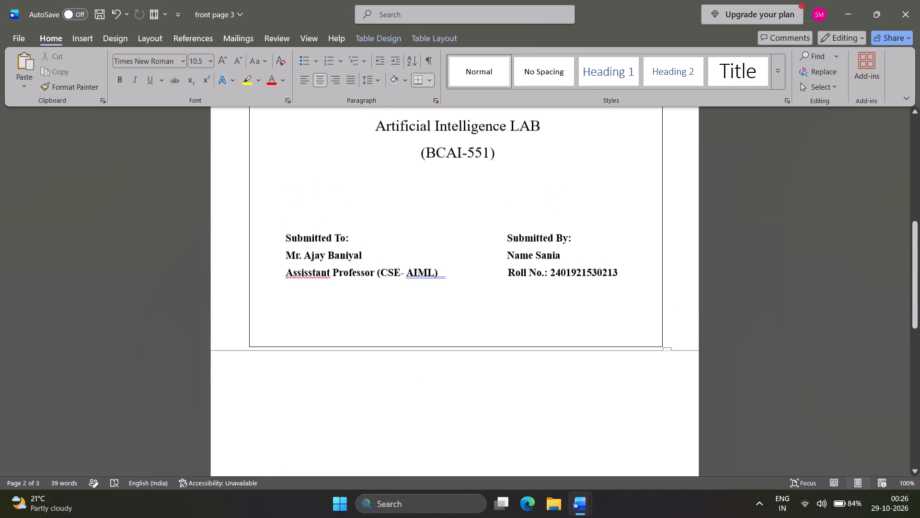
{"action": "scroll", "coordinate": [448, 370], "scroll_direction": "up", "scroll_amount": 4}
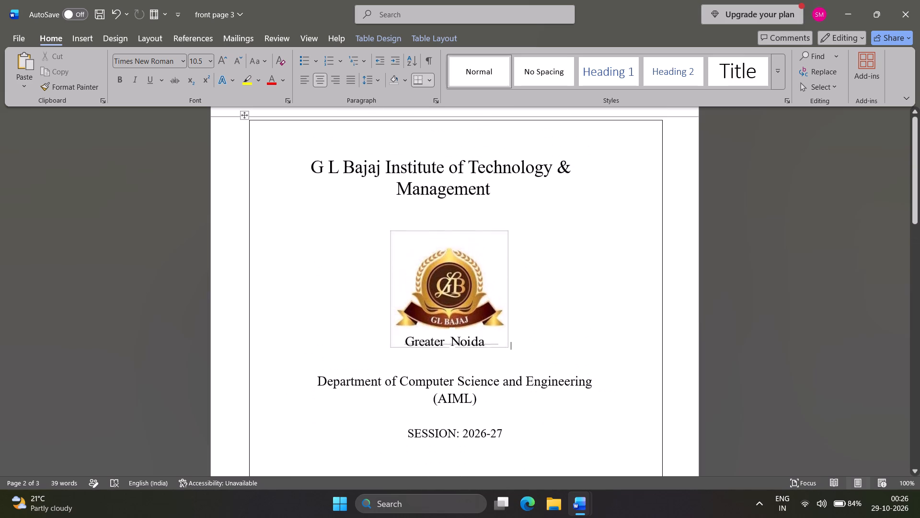
Open the print settings for the cover page document and set the page range to 1.
{"action": "scroll", "coordinate": [448, 370], "scroll_direction": "up", "scroll_amount": 1}
{"action": "scroll", "coordinate": [448, 370], "scroll_direction": "down", "scroll_amount": 4}
{"action": "left_click", "coordinate": [18, 38]}
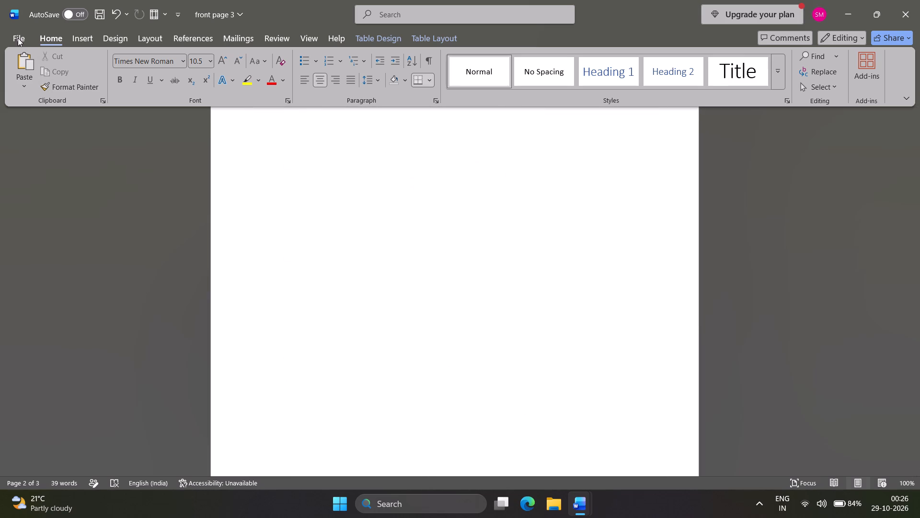
{"action": "left_click", "coordinate": [35, 244]}
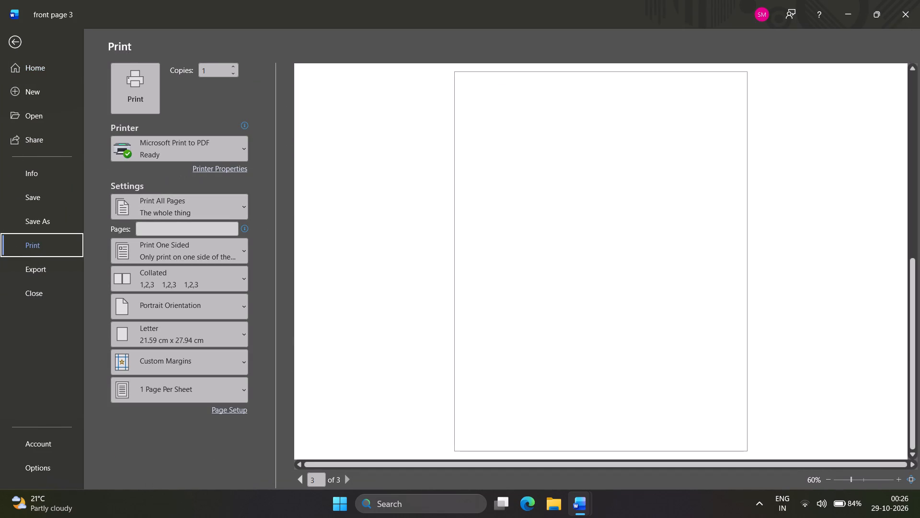
{"action": "left_click", "coordinate": [151, 231]}
{"action": "key", "text": "1"}
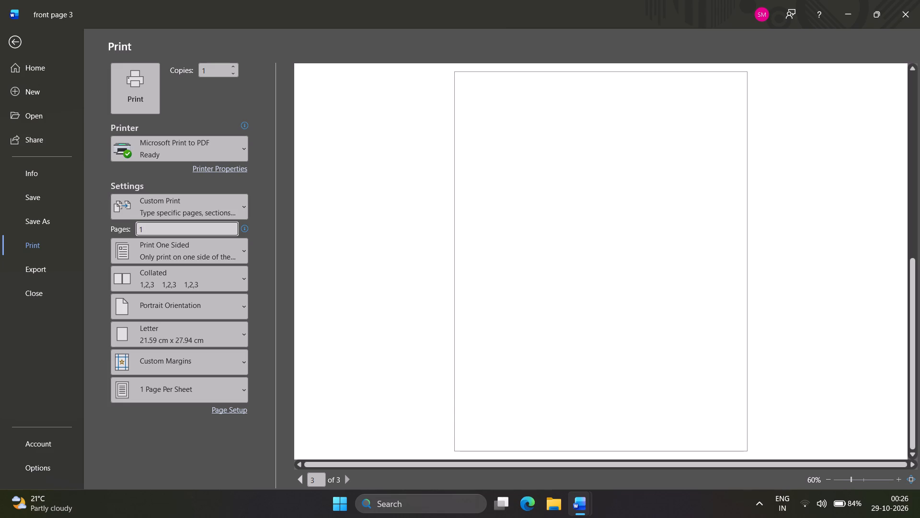
Examine the pages in the print preview to see where the cover page falls in the document.
{"action": "scroll", "coordinate": [629, 239], "scroll_direction": "down", "scroll_amount": 6}
{"action": "scroll", "coordinate": [629, 239], "scroll_direction": "up", "scroll_amount": 2}
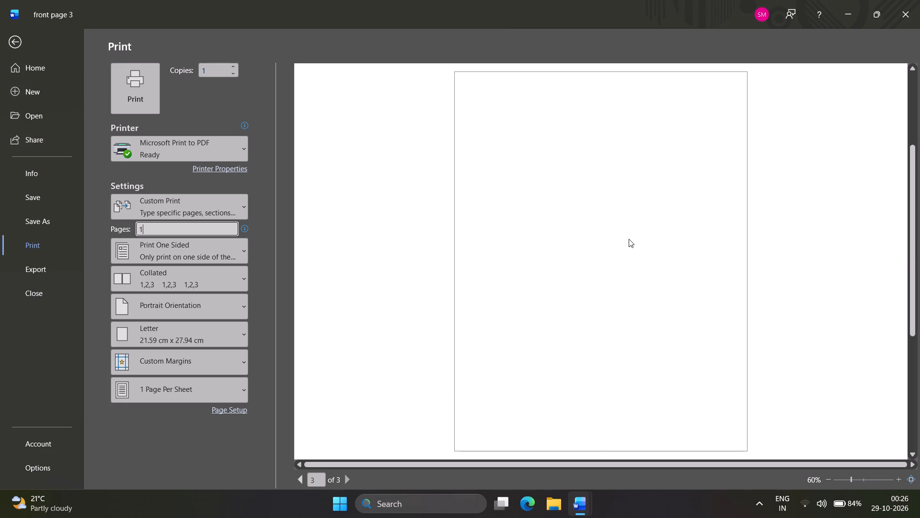
{"action": "scroll", "coordinate": [629, 239], "scroll_direction": "up", "scroll_amount": 4}
{"action": "scroll", "coordinate": [629, 239], "scroll_direction": "down", "scroll_amount": 4}
{"action": "scroll", "coordinate": [629, 239], "scroll_direction": "up", "scroll_amount": 1}
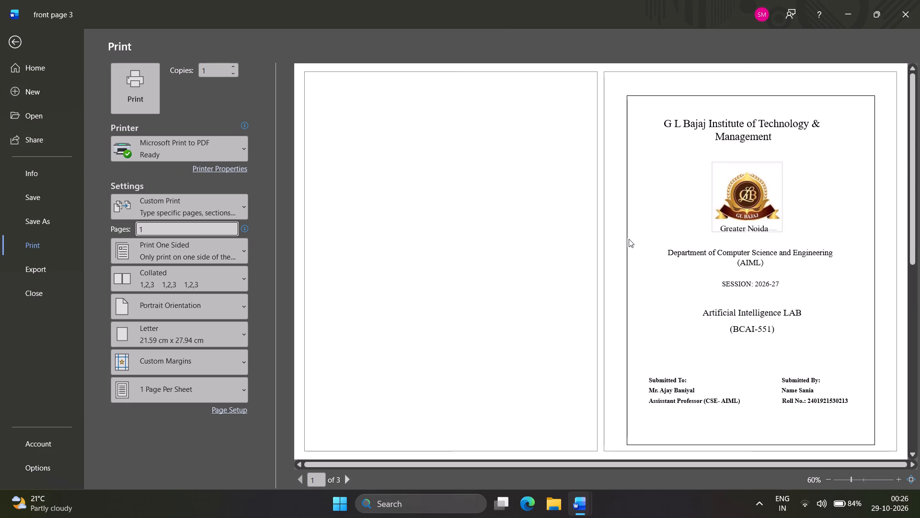
{"action": "scroll", "coordinate": [629, 239], "scroll_direction": "up", "scroll_amount": 1}
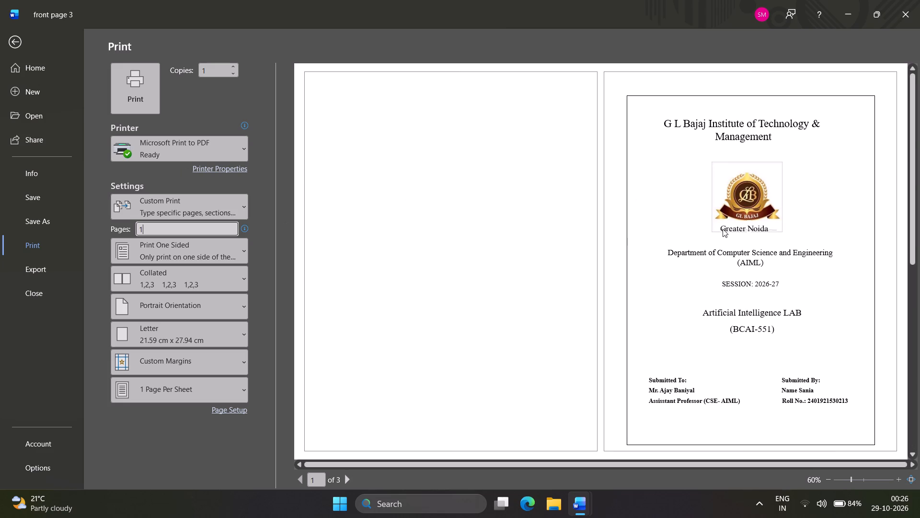
{"action": "left_click", "coordinate": [489, 244]}
{"action": "left_click", "coordinate": [683, 247]}
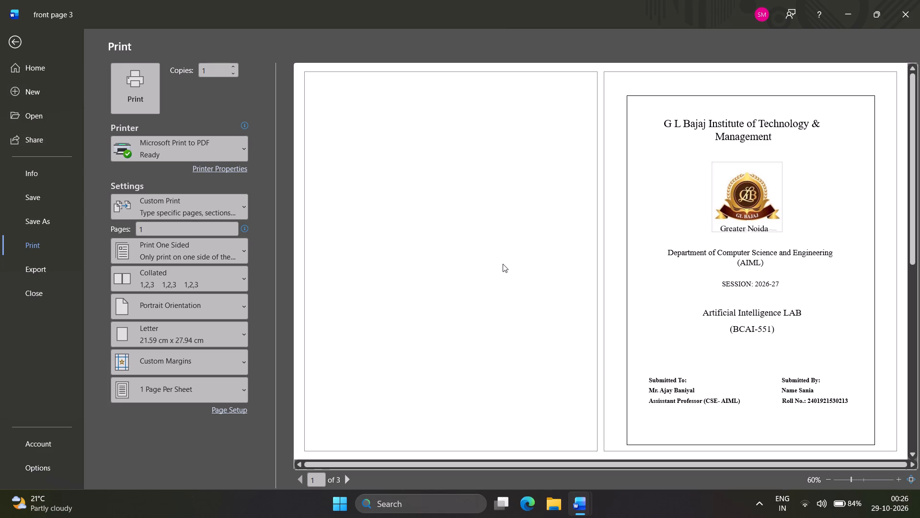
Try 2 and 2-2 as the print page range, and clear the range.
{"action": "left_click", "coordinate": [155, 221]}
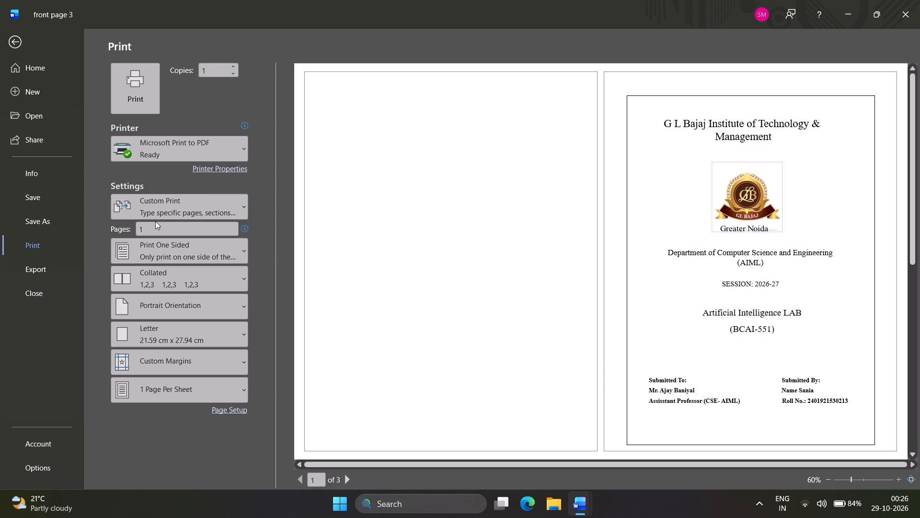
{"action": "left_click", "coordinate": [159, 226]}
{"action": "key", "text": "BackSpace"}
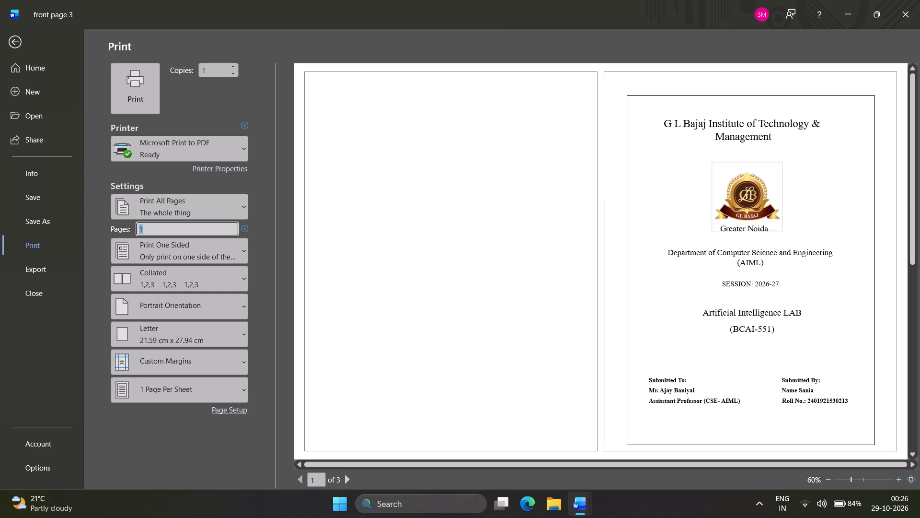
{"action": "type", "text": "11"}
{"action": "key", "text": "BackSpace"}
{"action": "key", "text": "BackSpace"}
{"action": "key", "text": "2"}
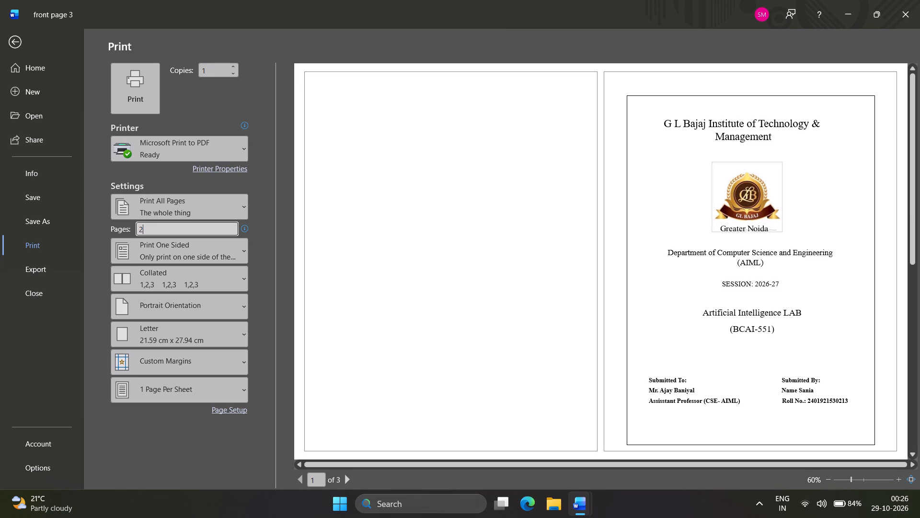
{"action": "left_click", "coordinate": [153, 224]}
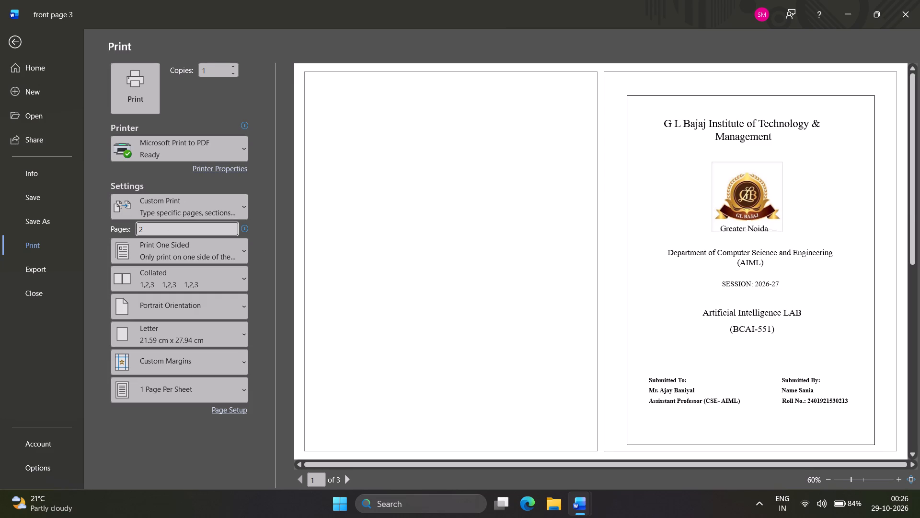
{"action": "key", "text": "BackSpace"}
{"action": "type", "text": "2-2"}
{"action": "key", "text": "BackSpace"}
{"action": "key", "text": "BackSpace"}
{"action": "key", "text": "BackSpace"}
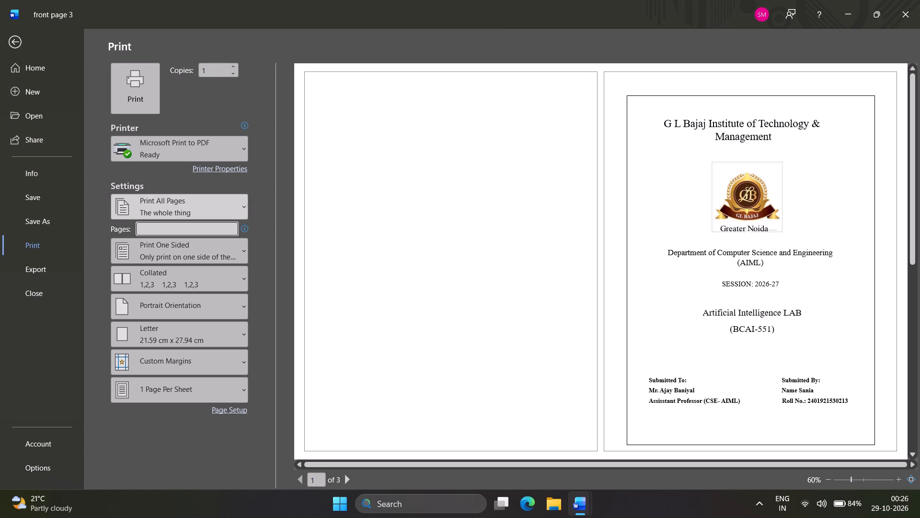
Print page 1 with Microsoft Print to PDF and save it in Downloads as "sania front page".
{"action": "scroll", "coordinate": [447, 280], "scroll_direction": "right", "scroll_amount": 1}
{"action": "left_click_drag", "start_coordinate": [912, 262], "coordinate": [919, 476]}
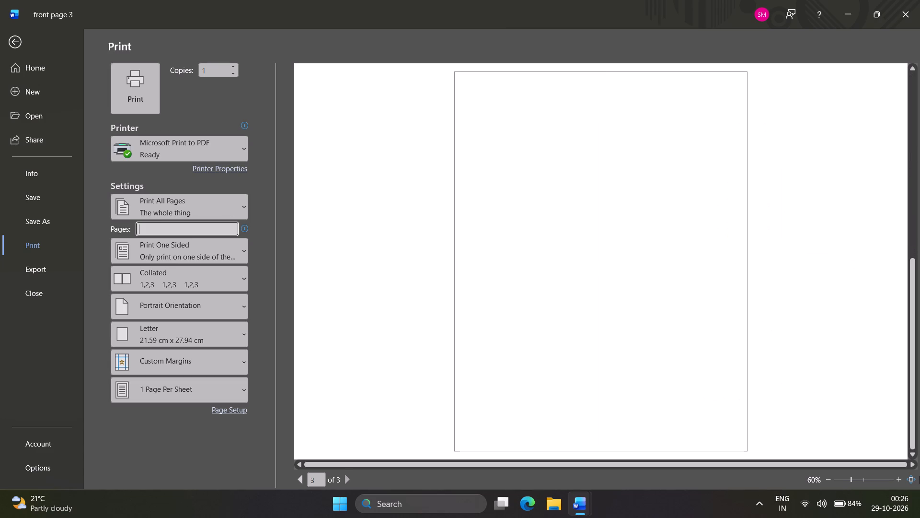
{"action": "left_click_drag", "start_coordinate": [911, 384], "coordinate": [876, 155]}
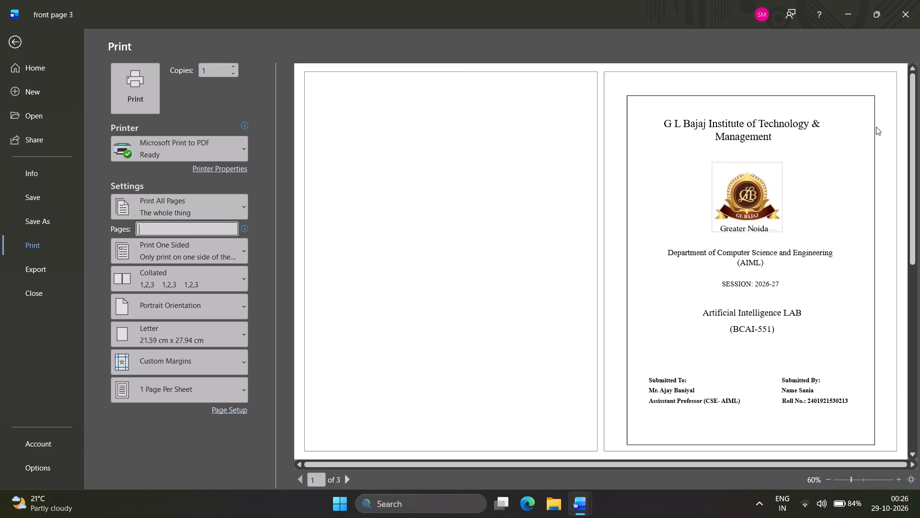
{"action": "left_click", "coordinate": [198, 228]}
{"action": "key", "text": "1"}
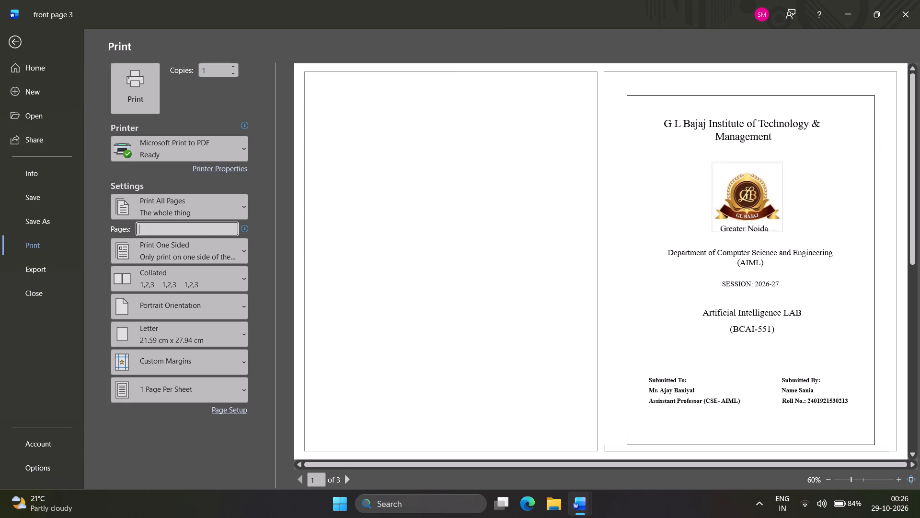
{"action": "left_click", "coordinate": [143, 89]}
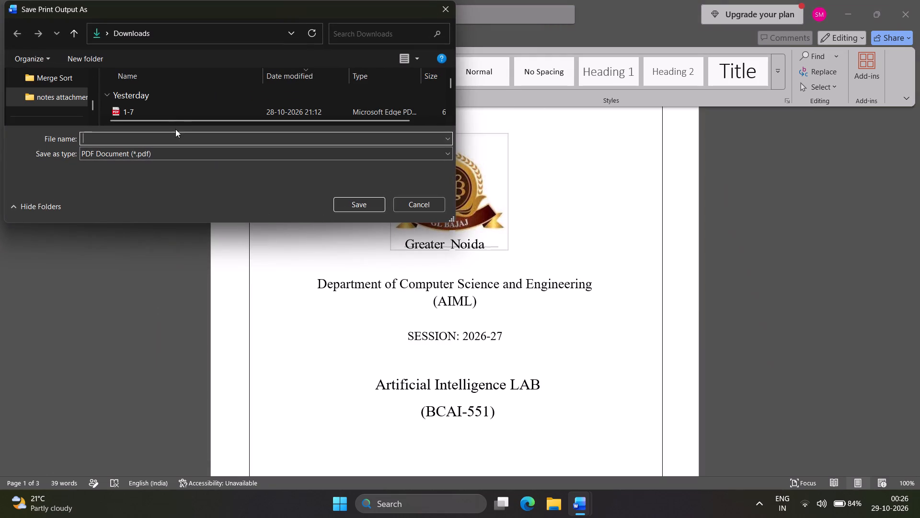
{"action": "left_click", "coordinate": [176, 139]}
{"action": "type", "text": "sania"}
{"action": "key", "text": "space"}
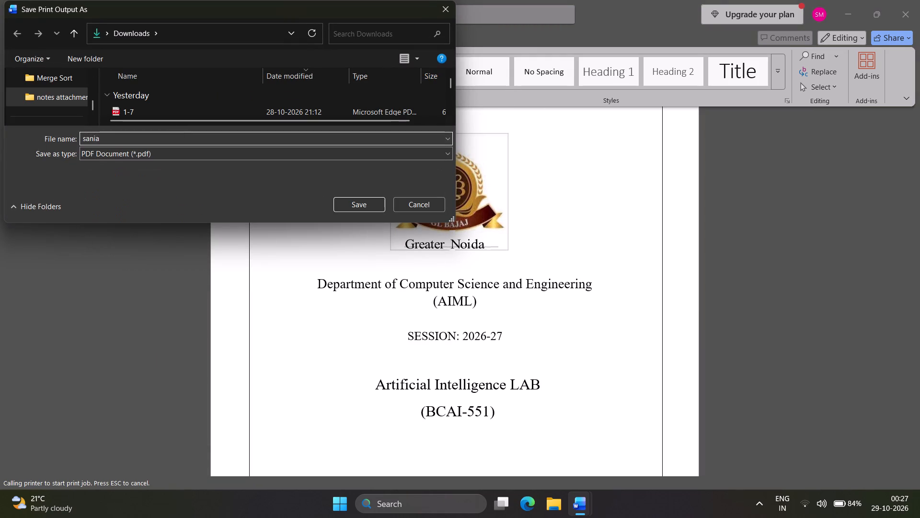
{"action": "type", "text": "fro"}
{"action": "type", "text": "nt"}
{"action": "key", "text": "space"}
{"action": "type", "text": "page"}
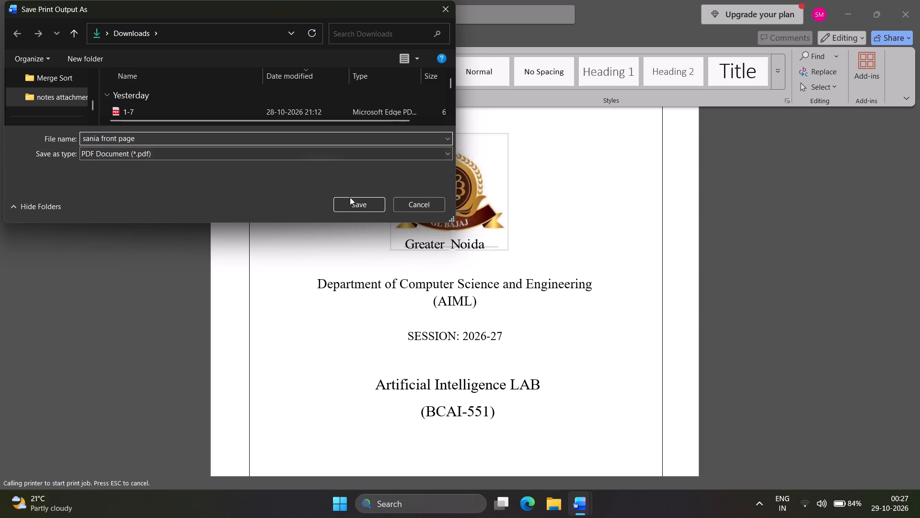
{"action": "left_click", "coordinate": [352, 202]}
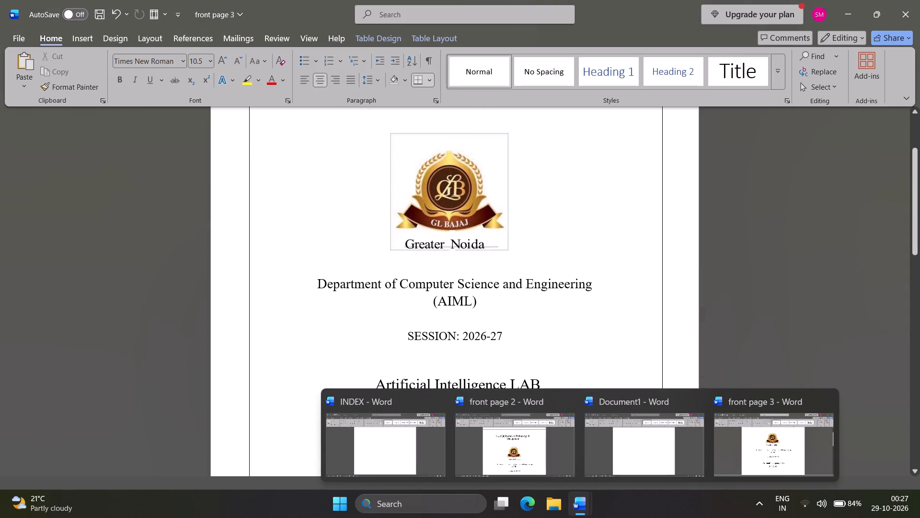
Close the front page 3 document without saving its changes, and close the remaining Word documents.
{"action": "left_click", "coordinate": [908, 6]}
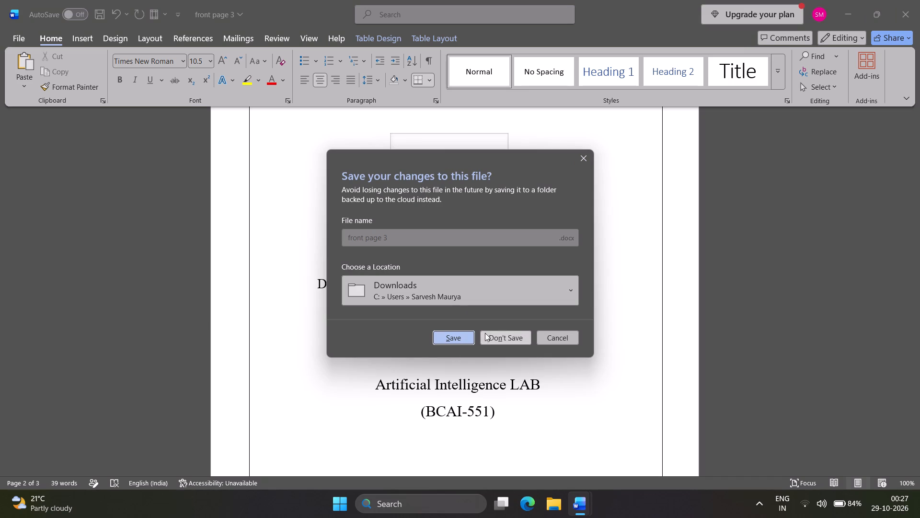
{"action": "left_click", "coordinate": [503, 328]}
{"action": "left_click", "coordinate": [503, 335]}
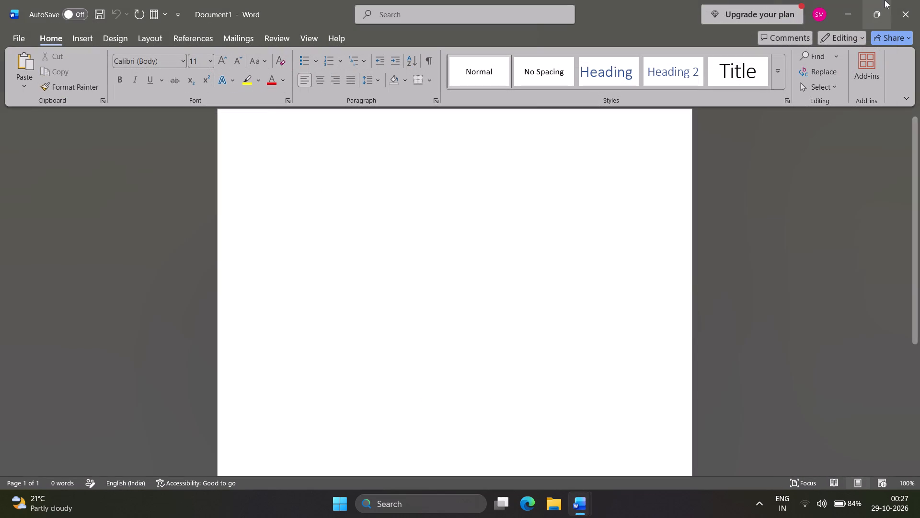
{"action": "left_click", "coordinate": [909, 12]}
{"action": "triple_click", "coordinate": [910, 17]}
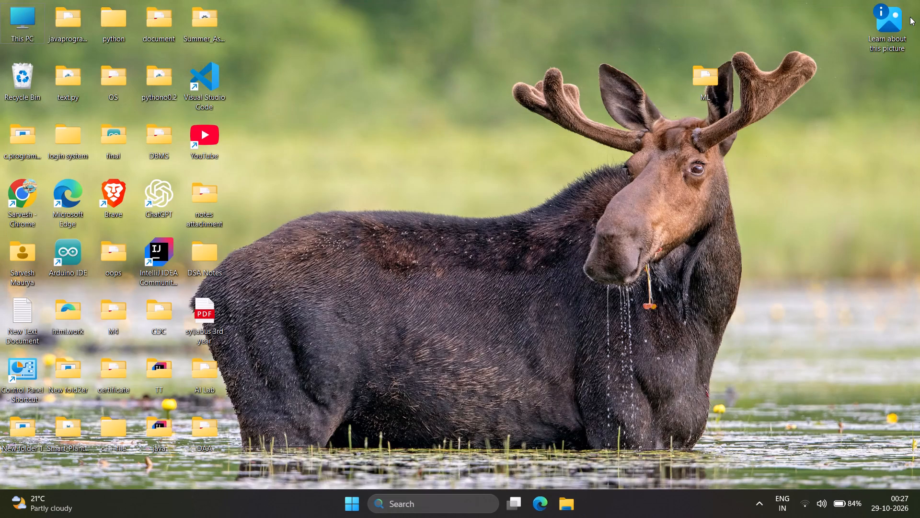
Open the "sania front page" PDF from the recent files in File Explorer, check its content and close it.
{"action": "left_click", "coordinate": [562, 501]}
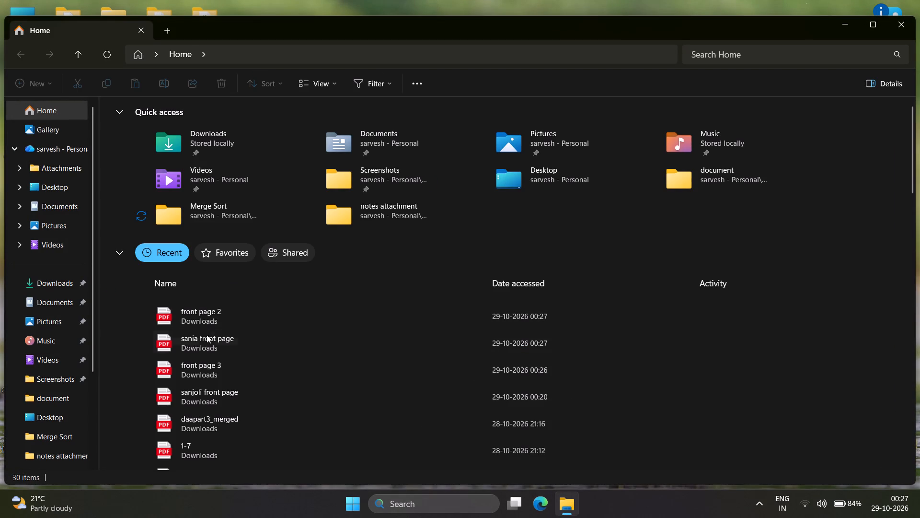
{"action": "left_click", "coordinate": [208, 339]}
{"action": "double_click", "coordinate": [208, 339]}
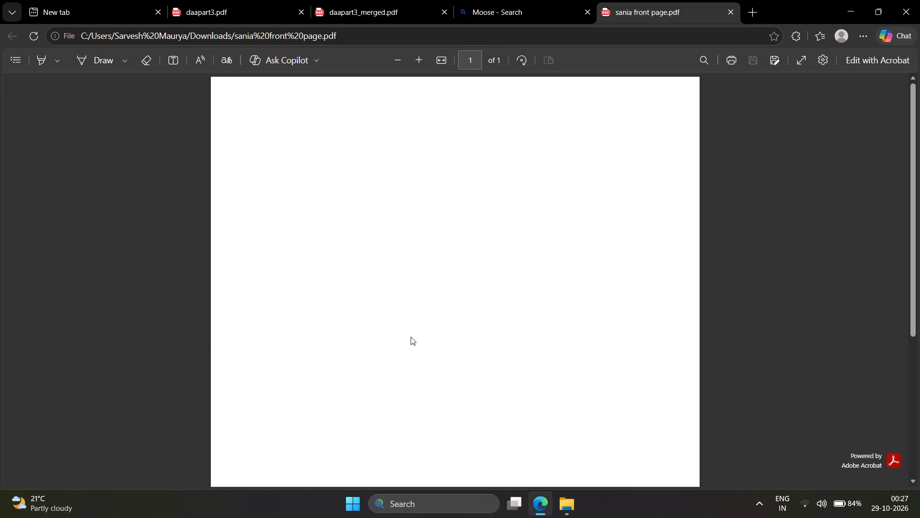
{"action": "scroll", "coordinate": [411, 339], "scroll_direction": "down", "scroll_amount": 6}
{"action": "scroll", "coordinate": [411, 339], "scroll_direction": "up", "scroll_amount": 6}
{"action": "scroll", "coordinate": [411, 339], "scroll_direction": "down", "scroll_amount": 6}
{"action": "scroll", "coordinate": [411, 339], "scroll_direction": "up", "scroll_amount": 1}
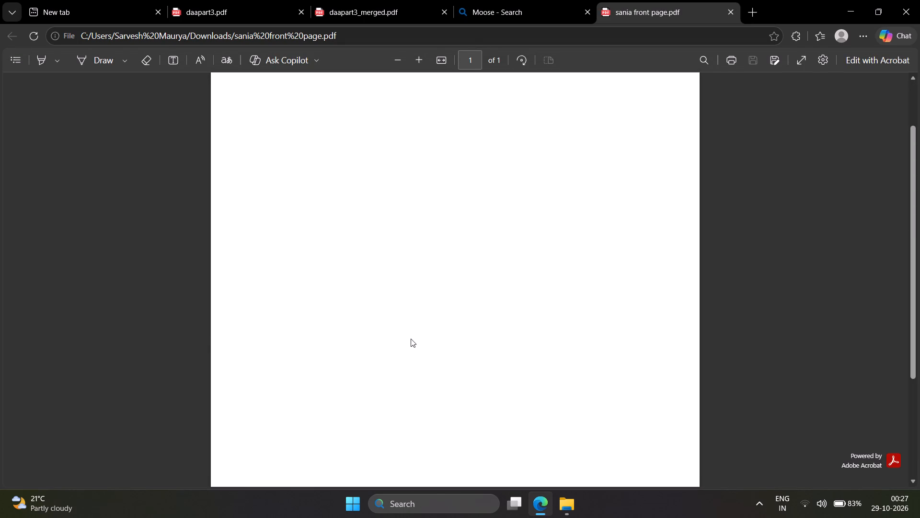
{"action": "scroll", "coordinate": [411, 339], "scroll_direction": "up", "scroll_amount": 6}
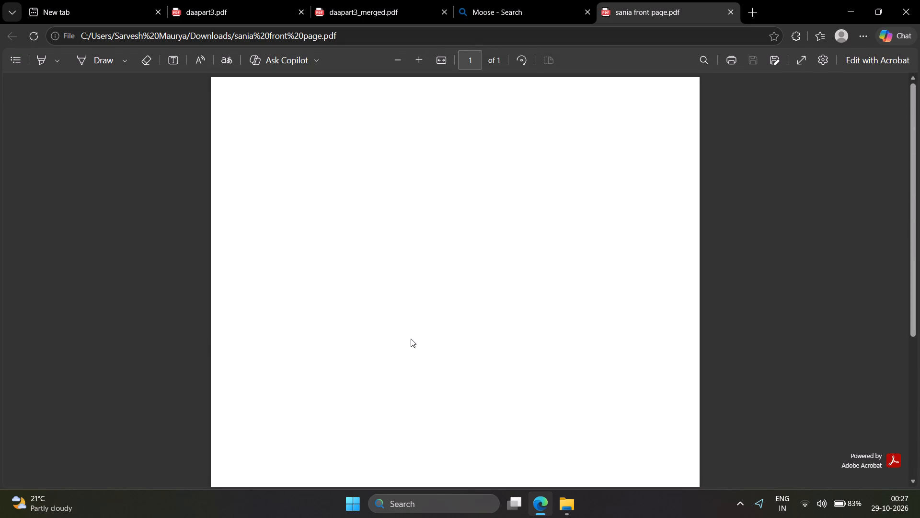
{"action": "scroll", "coordinate": [411, 339], "scroll_direction": "up", "scroll_amount": 4}
{"action": "scroll", "coordinate": [411, 339], "scroll_direction": "down", "scroll_amount": 6}
{"action": "scroll", "coordinate": [411, 339], "scroll_direction": "up", "scroll_amount": 6}
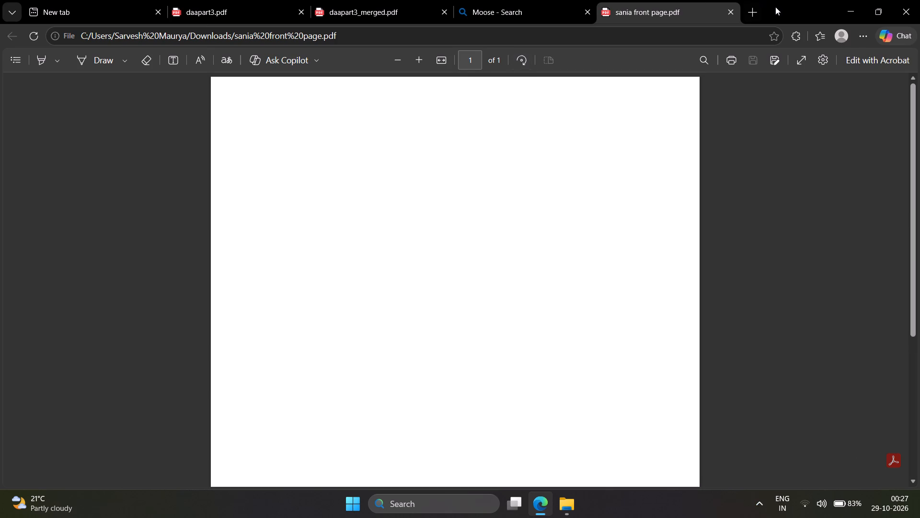
{"action": "left_click", "coordinate": [906, 17]}
Start Word with a blank document and open the front page 3 PDF from the recent files for editing.
{"action": "left_click", "coordinate": [350, 510]}
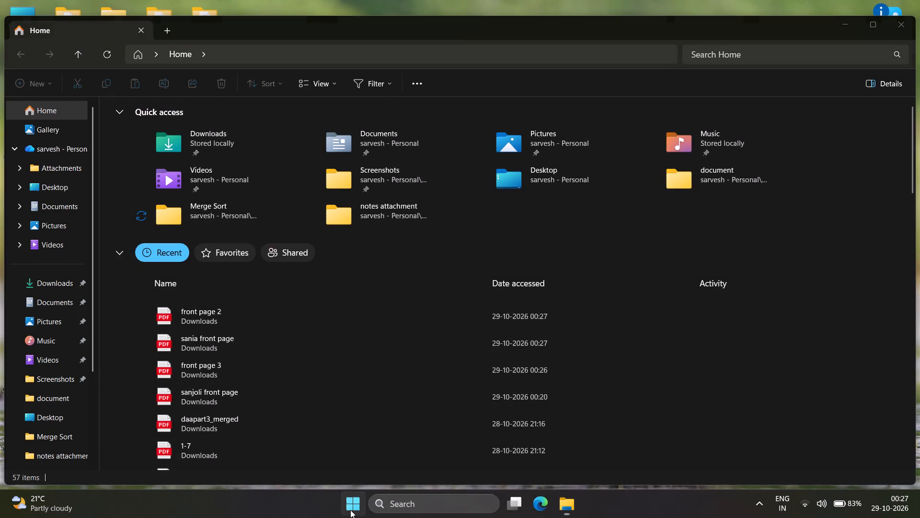
{"action": "left_click", "coordinate": [368, 137]}
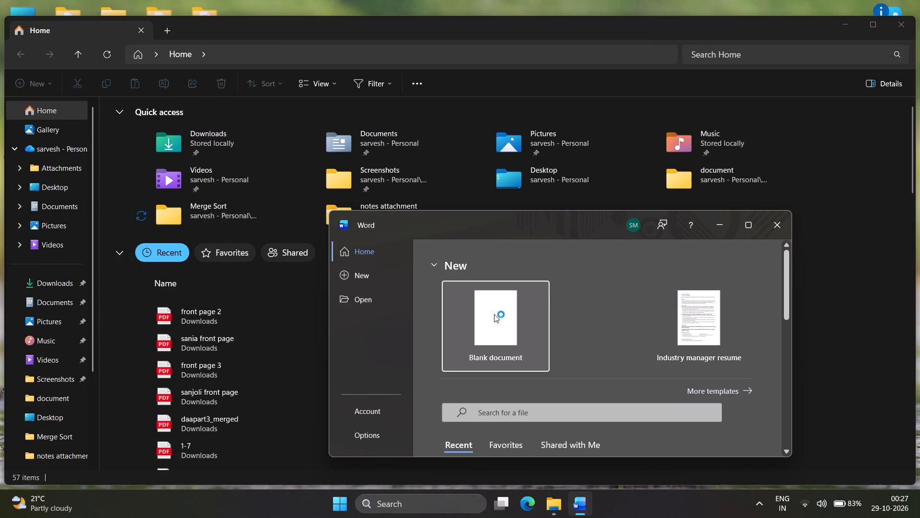
{"action": "left_click", "coordinate": [493, 317]}
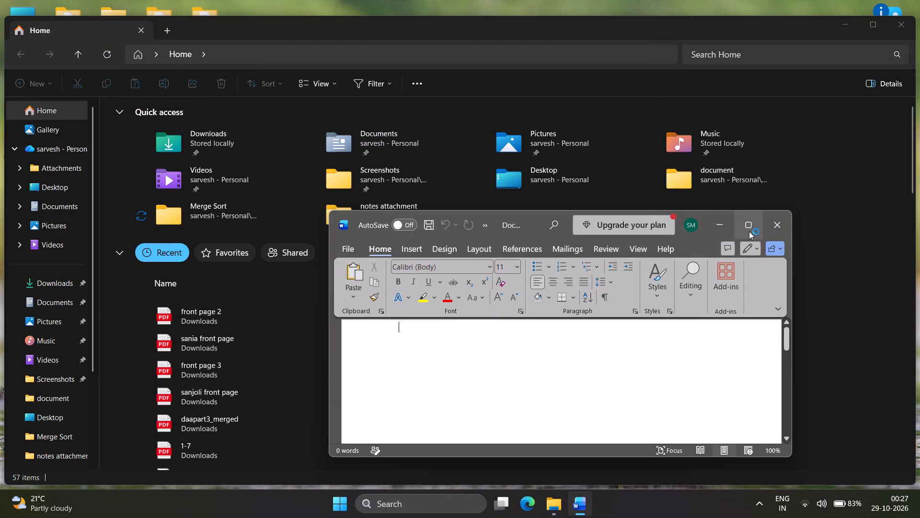
{"action": "left_click", "coordinate": [750, 235]}
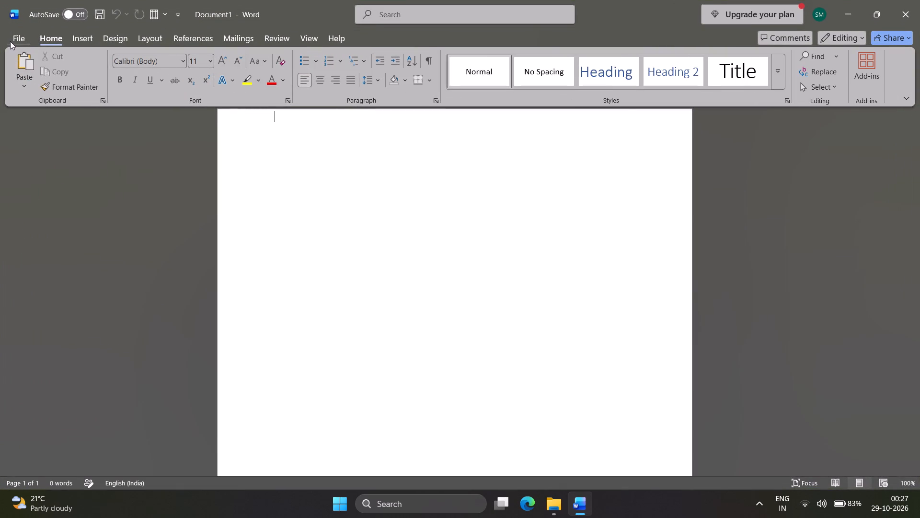
{"action": "left_click", "coordinate": [17, 37]}
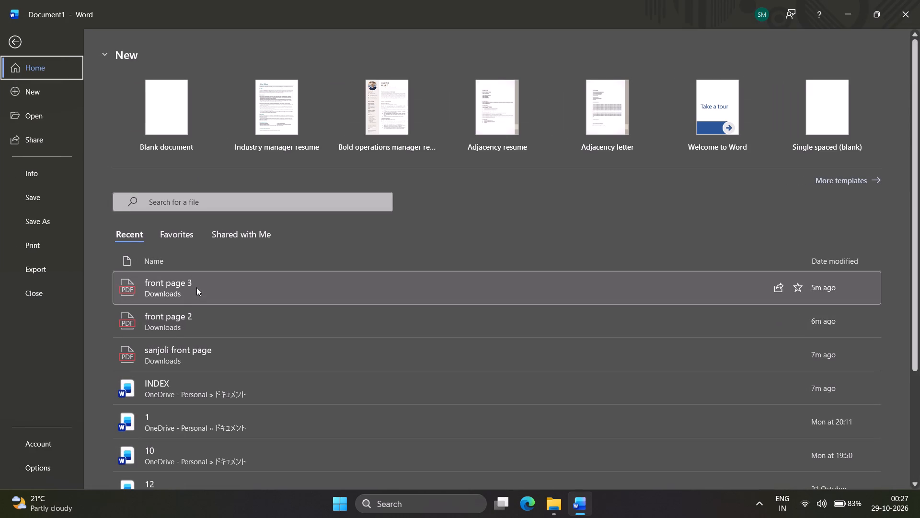
{"action": "left_click", "coordinate": [196, 287]}
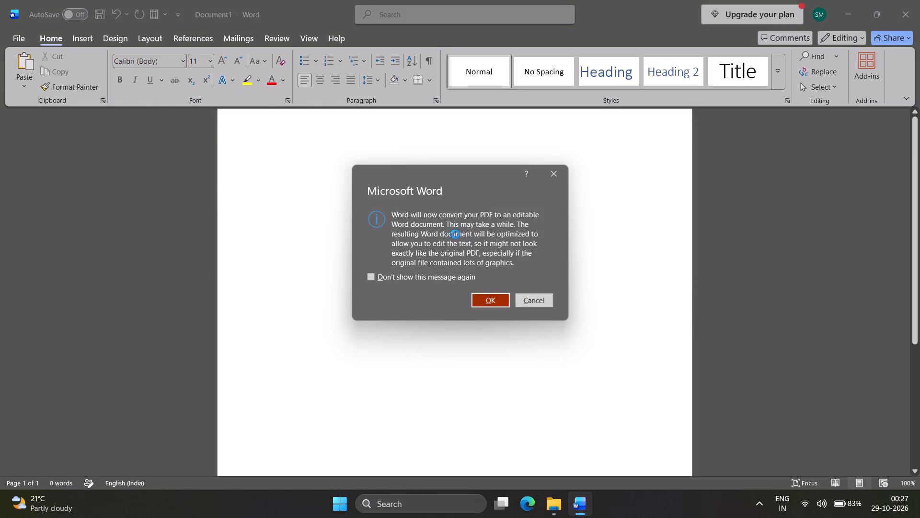
Convert the front page 3 PDF into an editable Word document.
{"action": "left_click", "coordinate": [491, 305]}
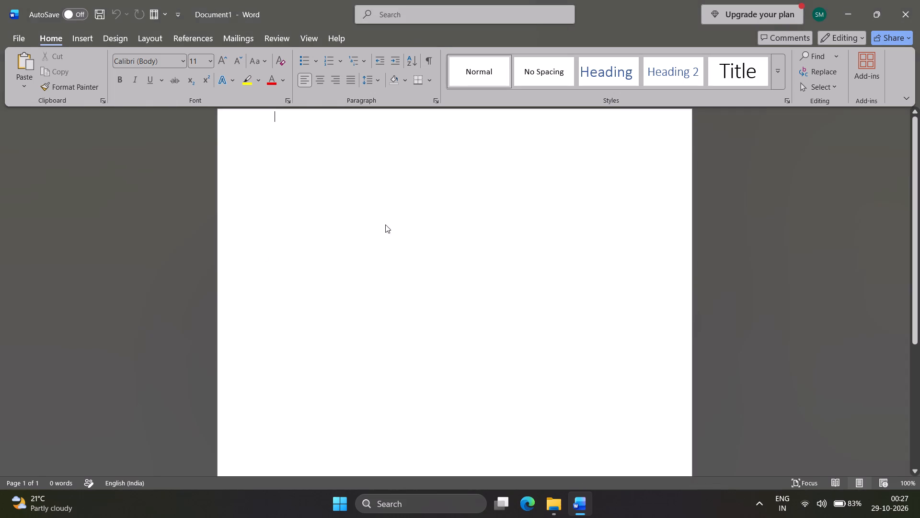
{"action": "scroll", "coordinate": [410, 263], "scroll_direction": "up", "scroll_amount": 2}
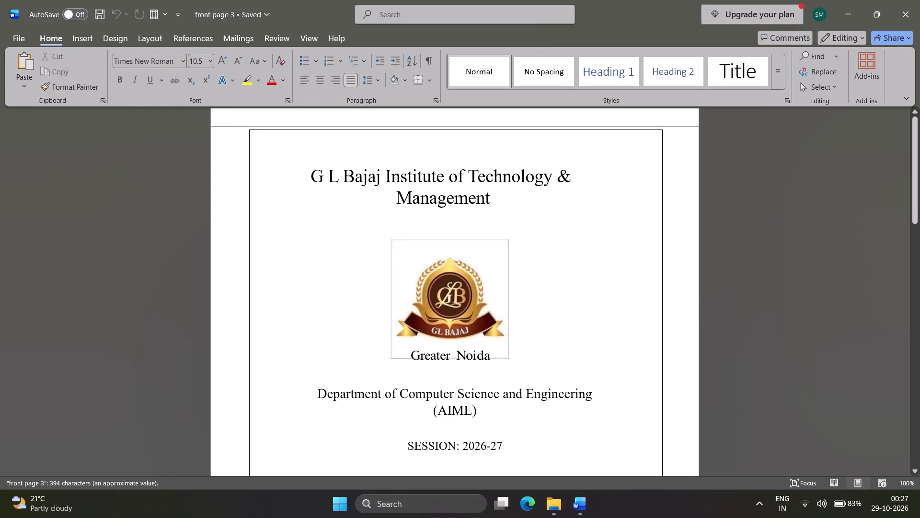
{"action": "left_click", "coordinate": [241, 135]}
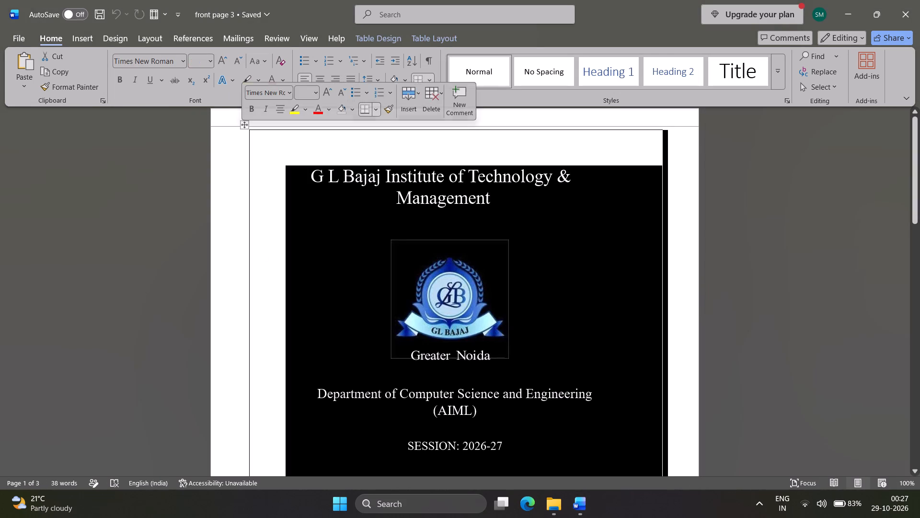
{"action": "left_click", "coordinate": [240, 174]}
{"action": "left_click", "coordinate": [344, 186]}
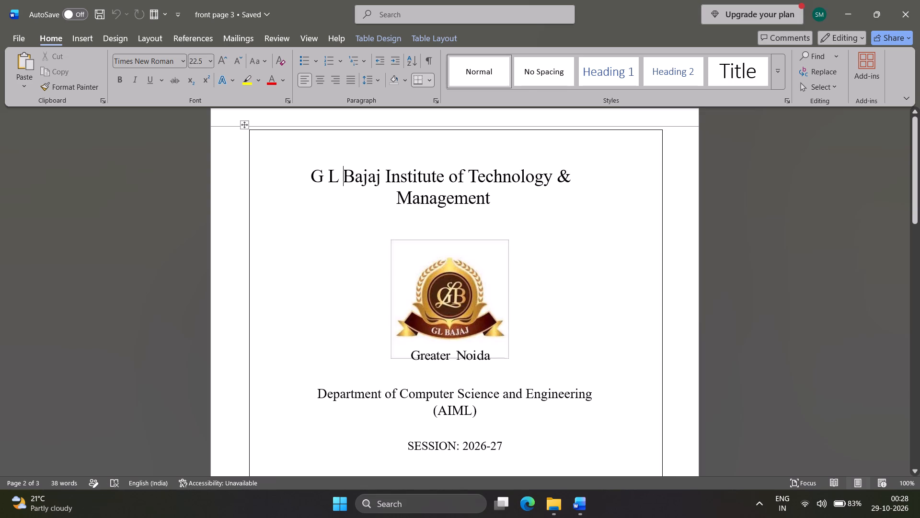
Insert a space between "Professor" and "(CSE-AIML)" in the Submitted To details.
{"action": "scroll", "coordinate": [360, 198], "scroll_direction": "down", "scroll_amount": 1}
{"action": "scroll", "coordinate": [360, 198], "scroll_direction": "up", "scroll_amount": 2}
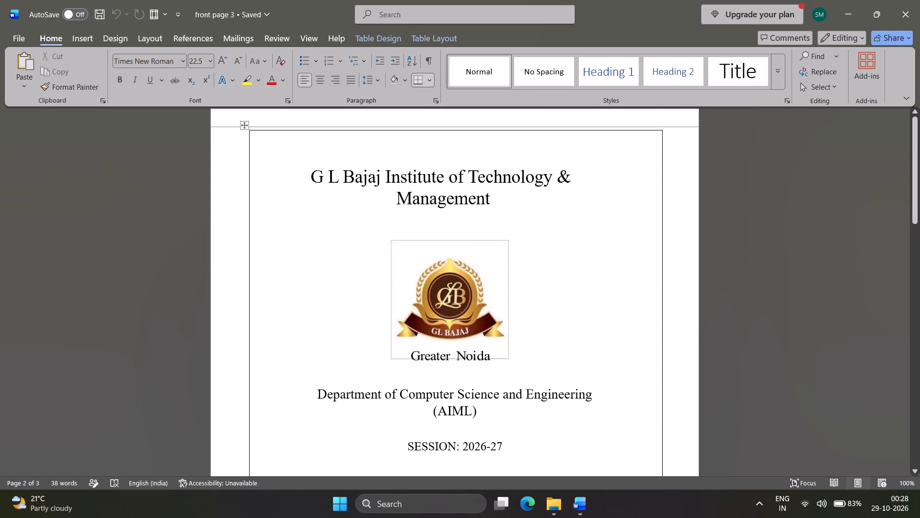
{"action": "scroll", "coordinate": [415, 288], "scroll_direction": "down", "scroll_amount": 4}
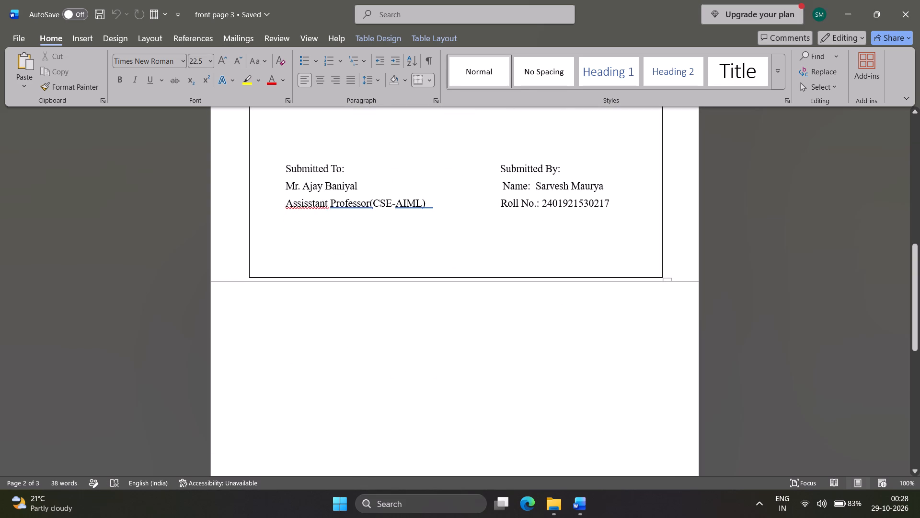
{"action": "left_click", "coordinate": [327, 203]}
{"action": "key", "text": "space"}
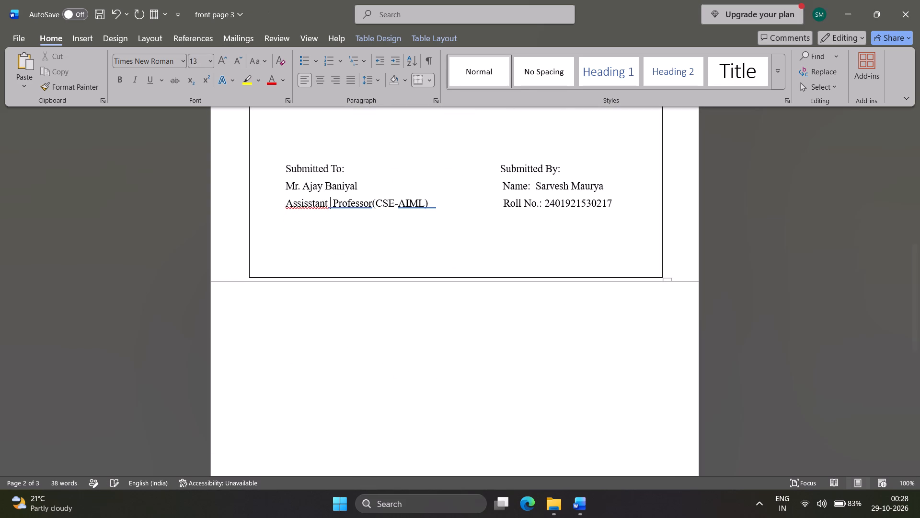
{"action": "key", "text": "BackSpace"}
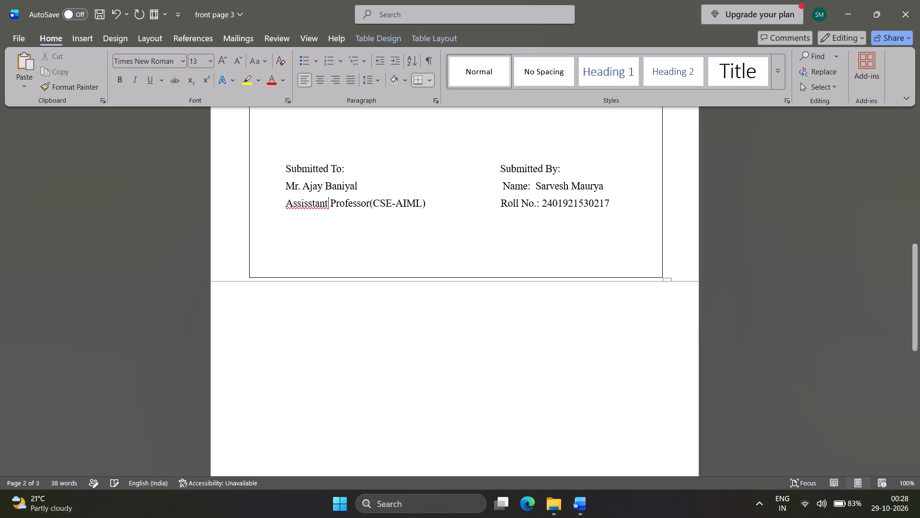
{"action": "left_click", "coordinate": [369, 201]}
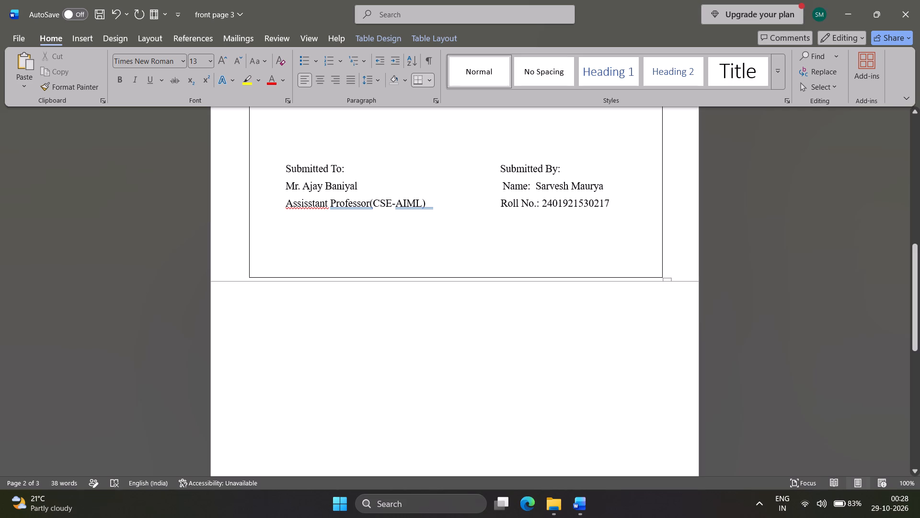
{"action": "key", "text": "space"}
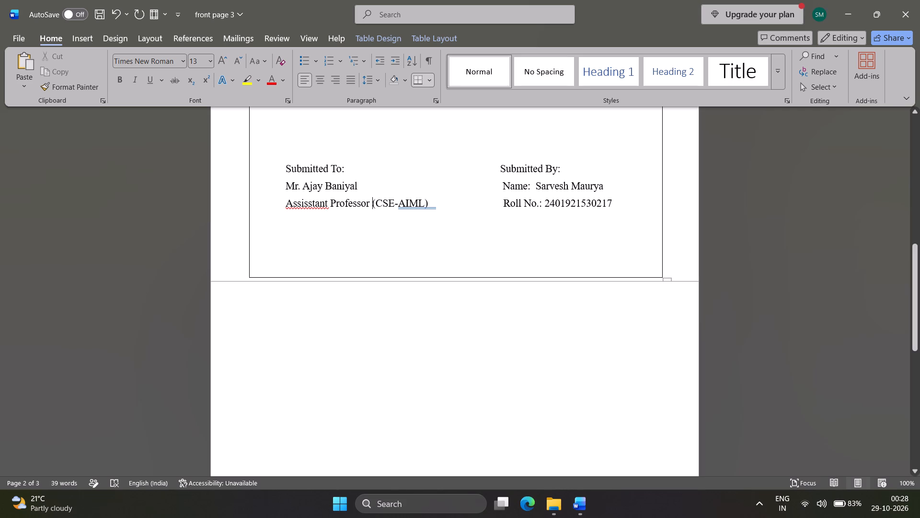
Replace the student's name under Submitted By with "Sania".
{"action": "left_click", "coordinate": [605, 188]}
{"action": "key", "text": "BackSpace"}
{"action": "key", "text": "BackSpace"}
{"action": "key", "text": "BackSpace"}
{"action": "key", "text": "BackSpace"}
{"action": "key", "text": "BackSpace"}
{"action": "key", "text": "BackSpace"}
{"action": "key", "text": "BackSpace"}
{"action": "key", "text": "BackSpace"}
{"action": "key", "text": "BackSpace"}
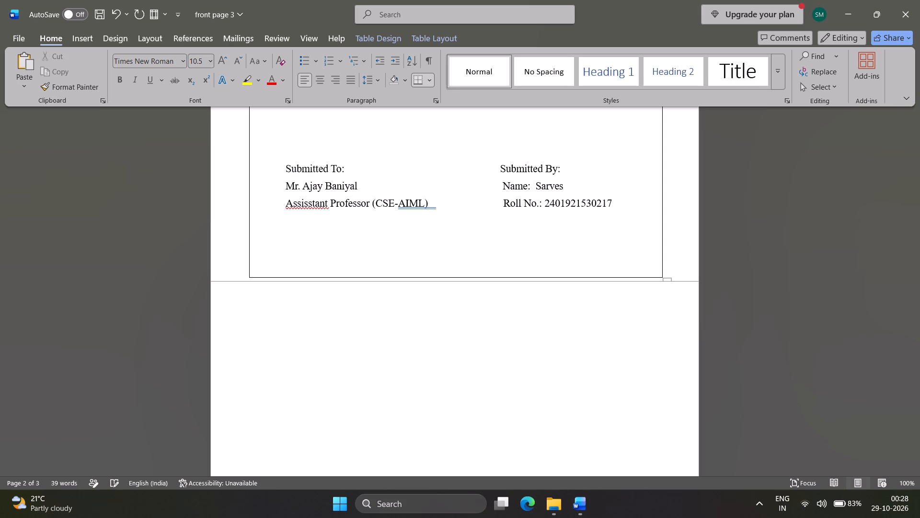
{"action": "key", "text": "BackSpace"}
{"action": "key", "text": "BackSpace"}
{"action": "key", "text": "BackSpace"}
{"action": "key", "text": "BackSpace"}
{"action": "key", "text": "BackSpace"}
{"action": "key", "text": "BackSpace"}
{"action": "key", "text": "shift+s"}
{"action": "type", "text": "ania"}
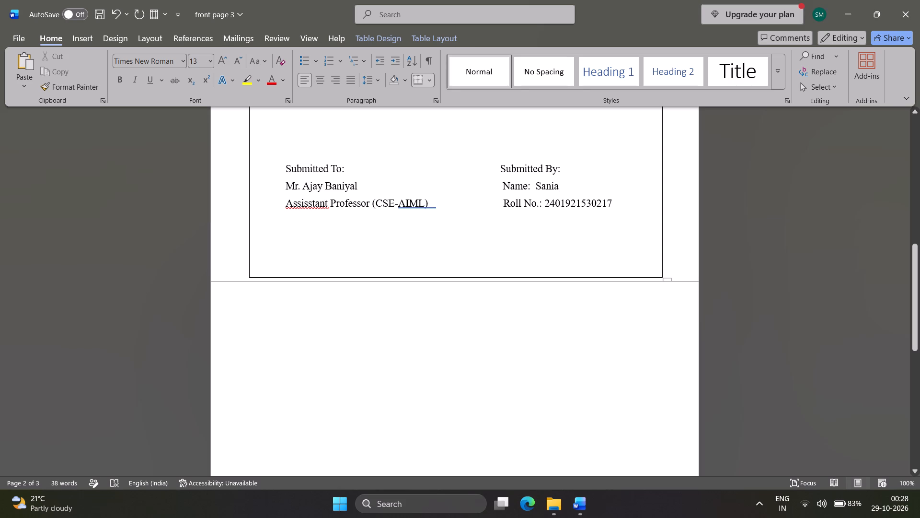
Change the last digit of the student's roll number on the cover page to 3.
{"action": "left_click", "coordinate": [613, 206]}
{"action": "key", "text": "BackSpace"}
{"action": "key", "text": "3"}
Put (BCAI-551) on its own line under Artificial Intelligence LAB and centre it approximately with leading spaces.
{"action": "scroll", "coordinate": [365, 199], "scroll_direction": "up", "scroll_amount": 3}
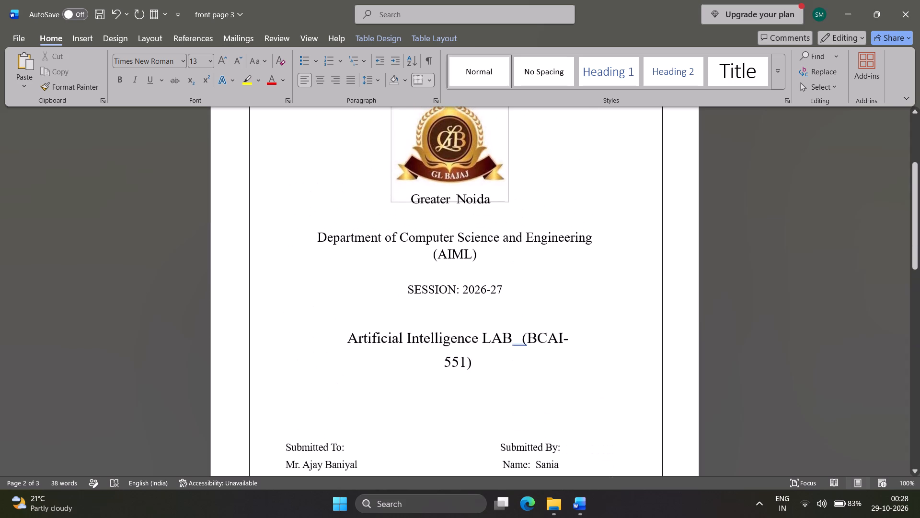
{"action": "scroll", "coordinate": [365, 199], "scroll_direction": "up", "scroll_amount": 1}
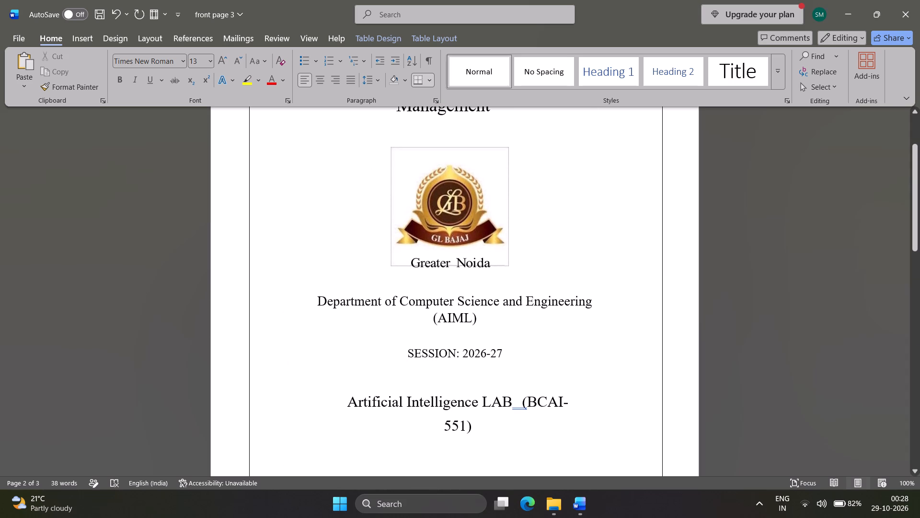
{"action": "left_click", "coordinate": [517, 402]}
{"action": "key", "text": "Return"}
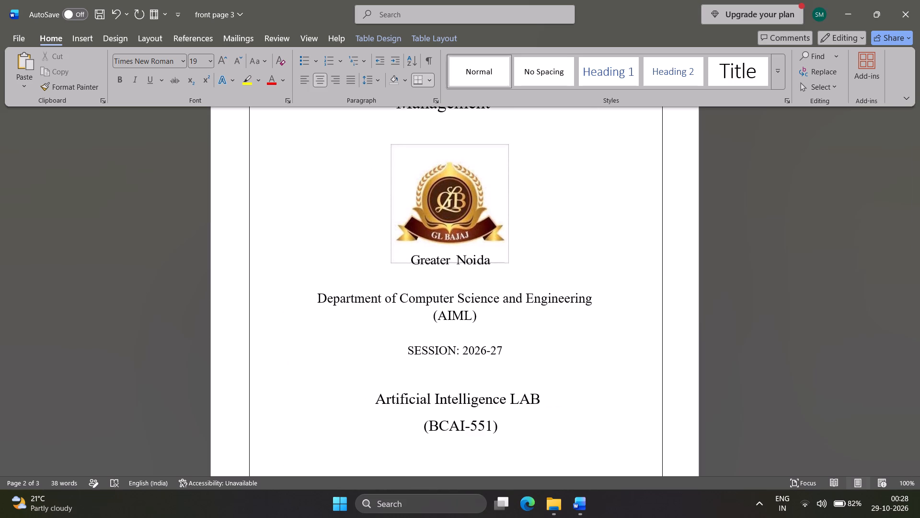
{"action": "key", "text": "BackSpace"}
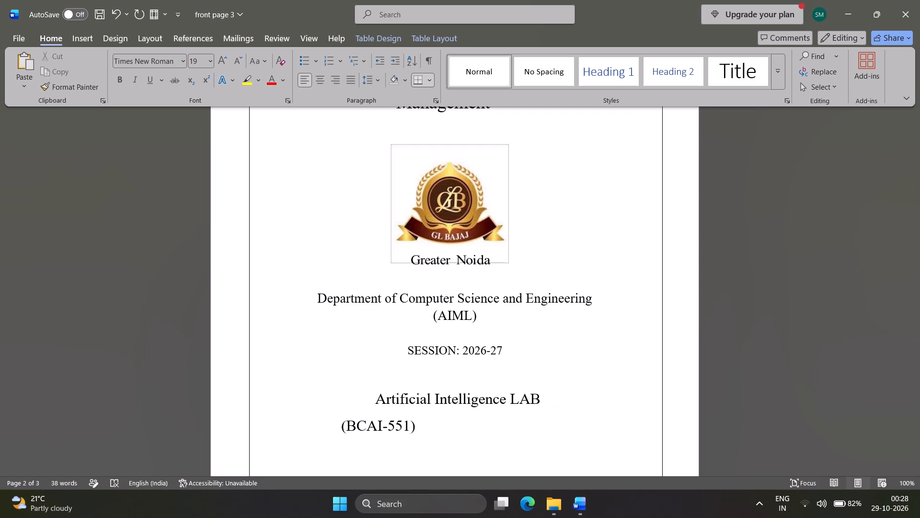
{"action": "key", "text": "space"}
{"action": "key", "text": "space"}
{"action": "key", "text": "space"}
{"action": "key", "text": "space"}
{"action": "key", "text": "space"}
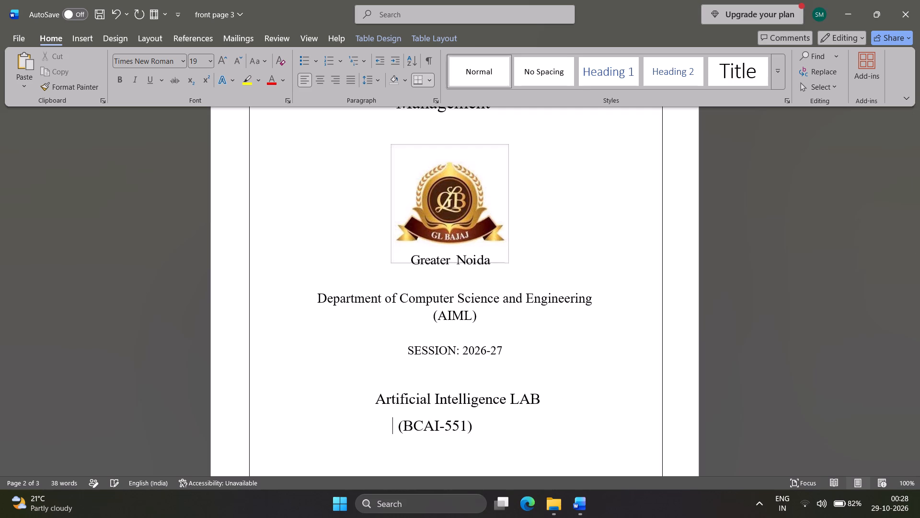
{"action": "key", "text": "space"}
{"action": "key", "text": "space"}
{"action": "key", "text": "space"}
{"action": "key", "text": "space"}
Make the whole Submitted To and Submitted By block bold.
{"action": "scroll", "coordinate": [517, 402], "scroll_direction": "down", "scroll_amount": 2}
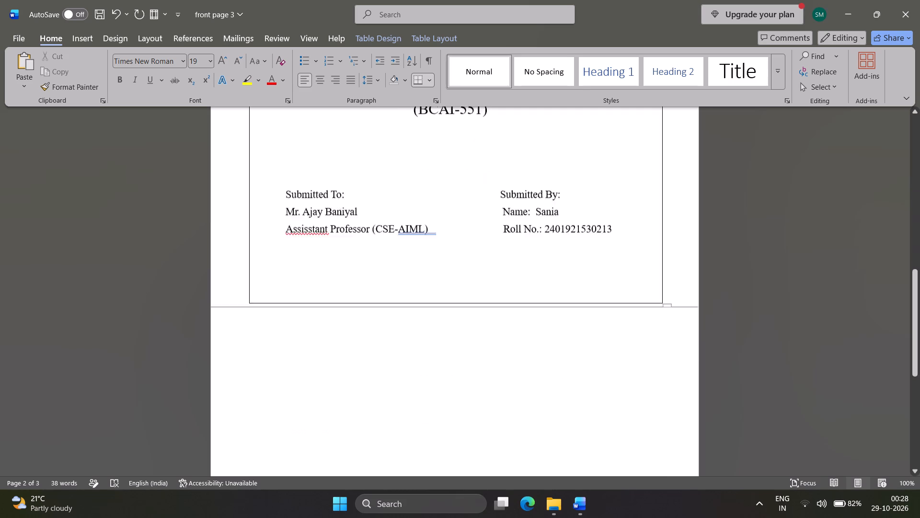
{"action": "scroll", "coordinate": [517, 402], "scroll_direction": "down", "scroll_amount": 1}
{"action": "scroll", "coordinate": [517, 402], "scroll_direction": "up", "scroll_amount": 1}
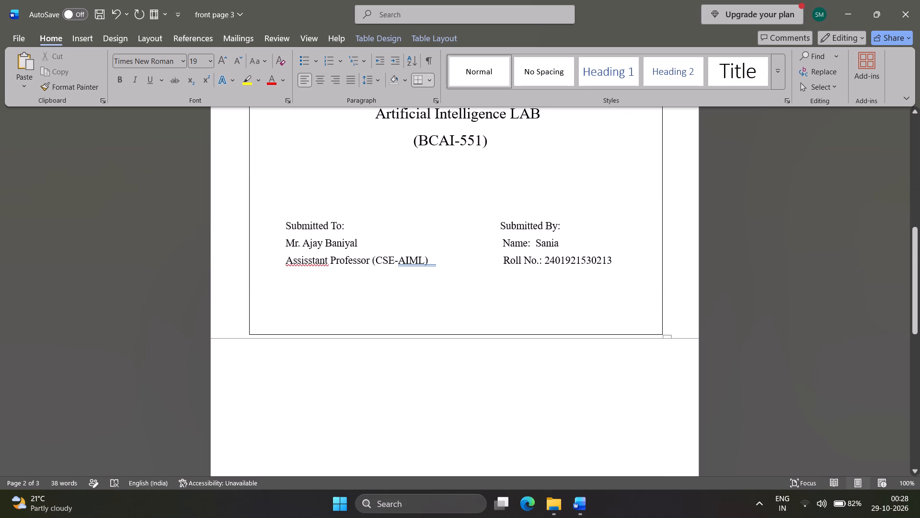
{"action": "left_click_drag", "start_coordinate": [620, 263], "coordinate": [315, 215]}
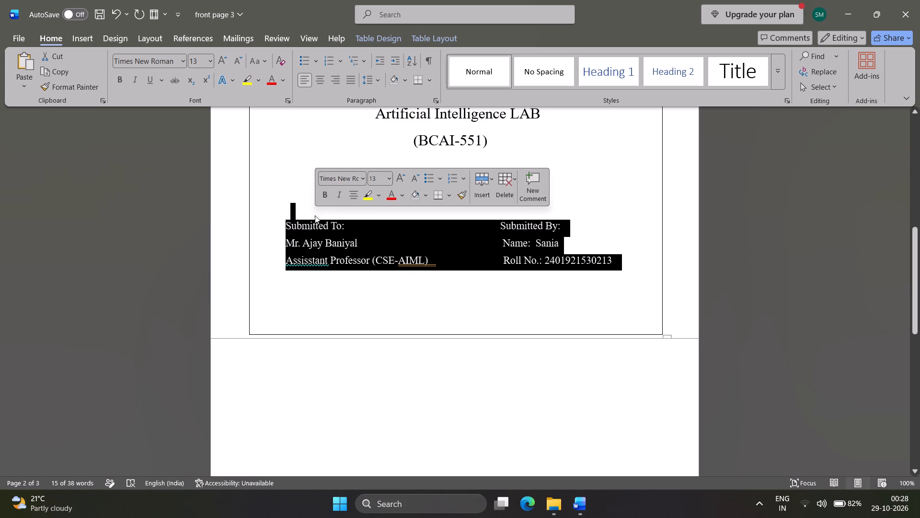
{"action": "left_click", "coordinate": [322, 192]}
{"action": "left_click", "coordinate": [422, 319]}
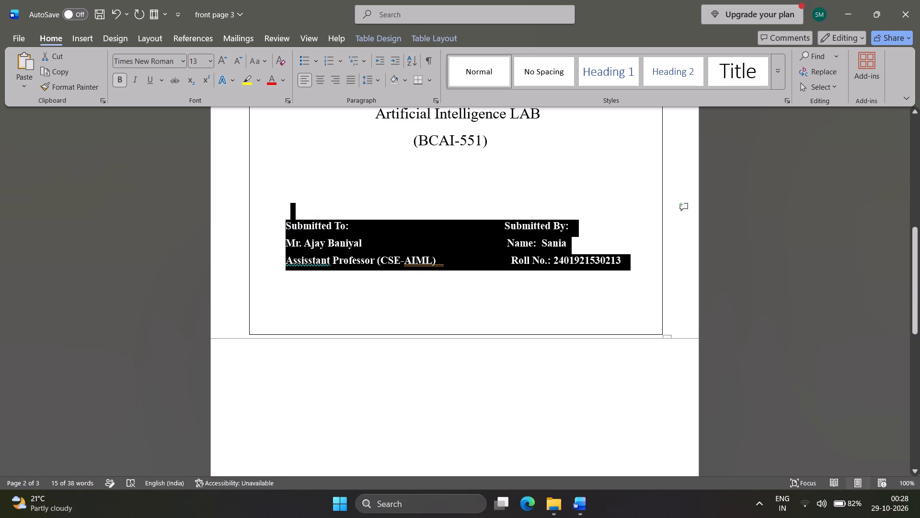
Remove the extra spaces before Roll No. and Name so both lines align under Submitted By.
{"action": "left_click", "coordinate": [494, 267]}
{"action": "left_click", "coordinate": [510, 259]}
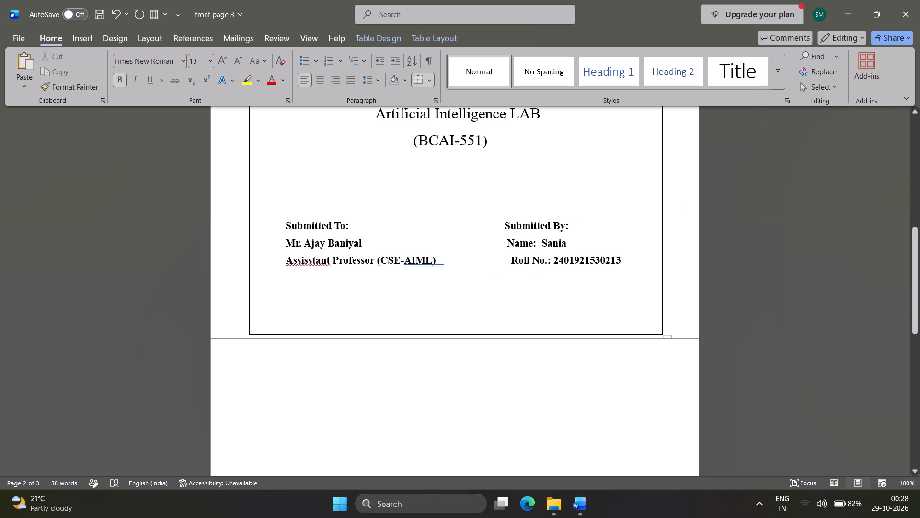
{"action": "key", "text": "BackSpace"}
{"action": "key", "text": "BackSpace"}
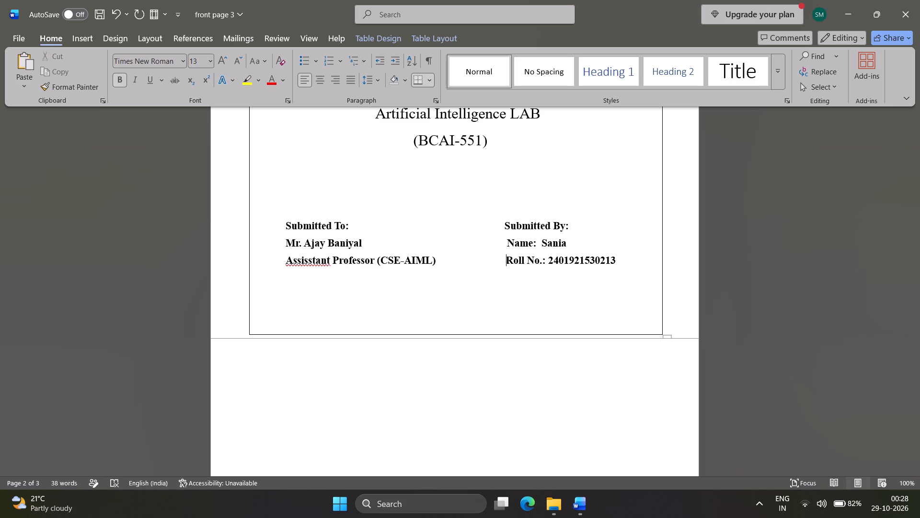
{"action": "left_click", "coordinate": [506, 245]}
{"action": "key", "text": "BackSpace"}
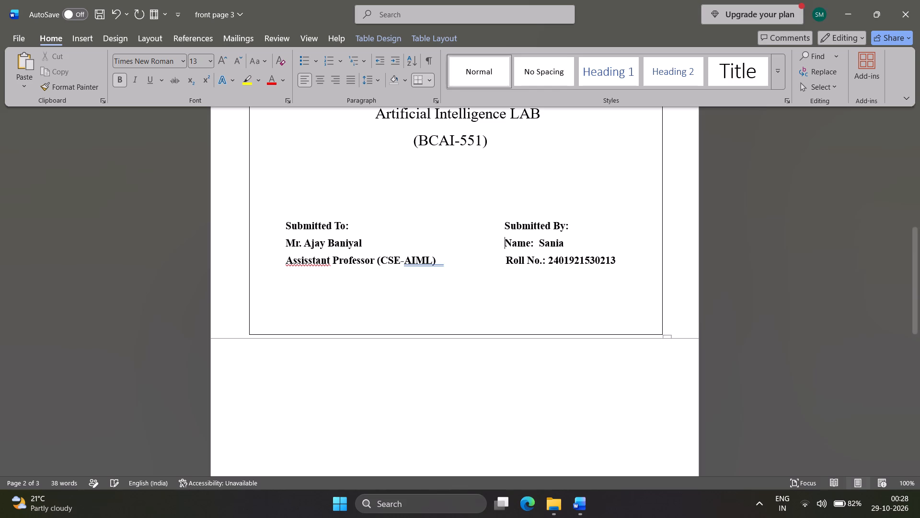
{"action": "left_click", "coordinate": [508, 308]}
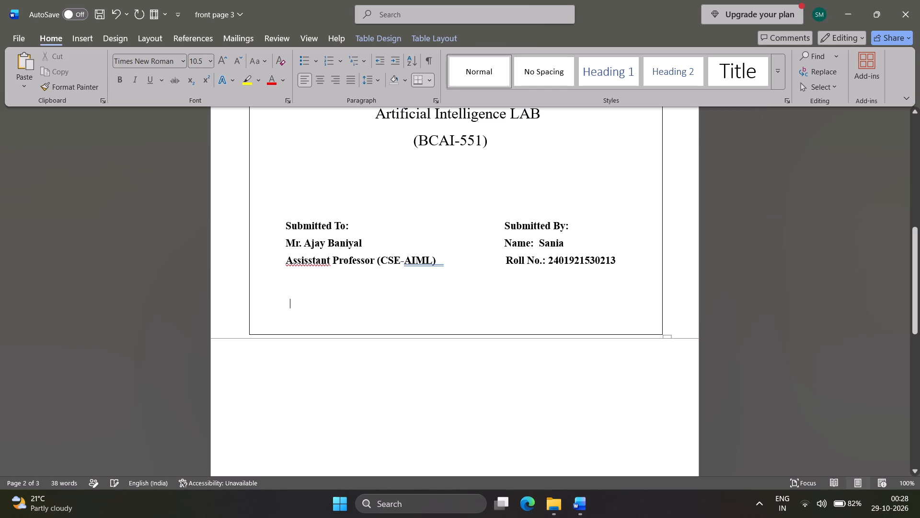
Review the cover page and shift the GL Bajaj logo slightly down below the institute name, adjusting its Greater Noida caption with it.
{"action": "scroll", "coordinate": [470, 234], "scroll_direction": "up", "scroll_amount": 6}
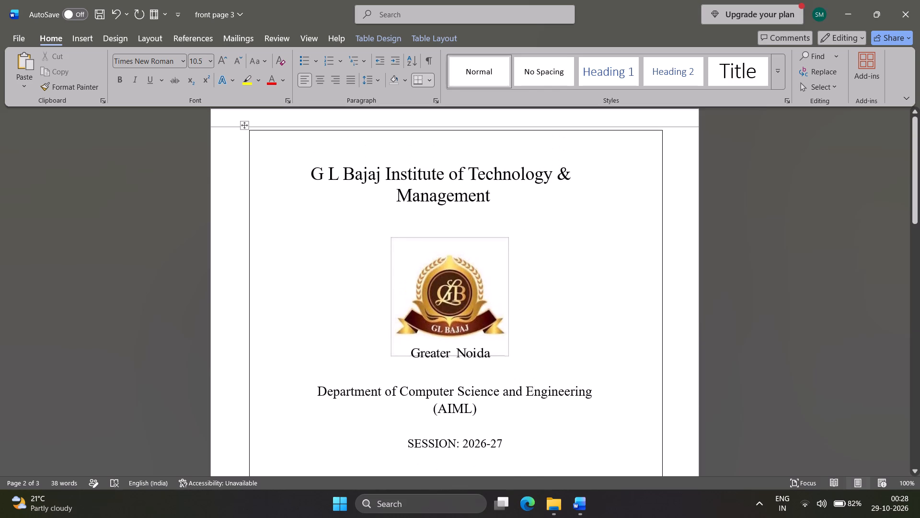
{"action": "scroll", "coordinate": [470, 234], "scroll_direction": "down", "scroll_amount": 5}
{"action": "scroll", "coordinate": [470, 234], "scroll_direction": "up", "scroll_amount": 2}
{"action": "scroll", "coordinate": [470, 234], "scroll_direction": "down", "scroll_amount": 5}
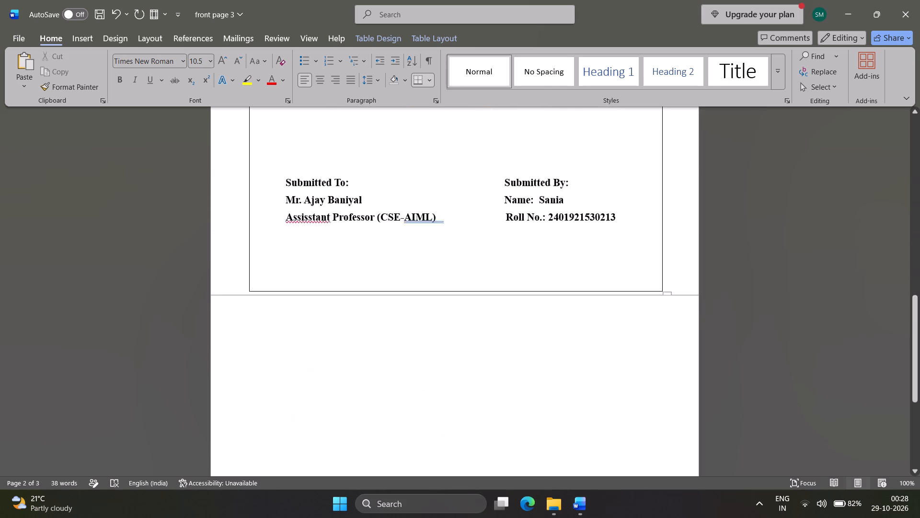
{"action": "scroll", "coordinate": [470, 234], "scroll_direction": "up", "scroll_amount": 5}
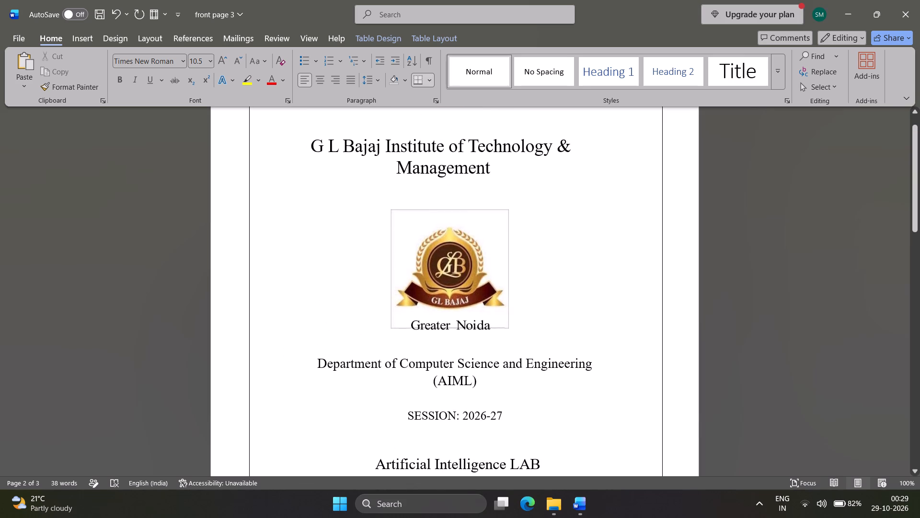
{"action": "left_click_drag", "start_coordinate": [486, 260], "coordinate": [488, 274]}
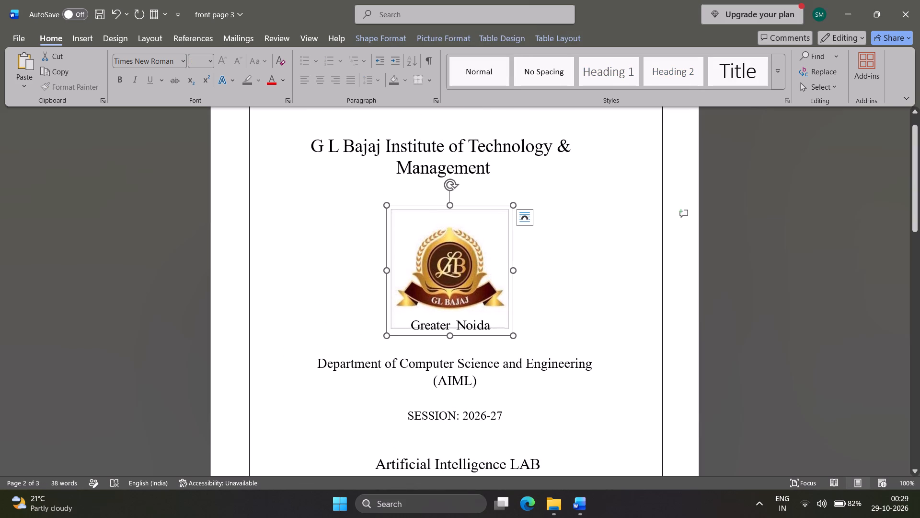
{"action": "left_click_drag", "start_coordinate": [497, 267], "coordinate": [497, 279]}
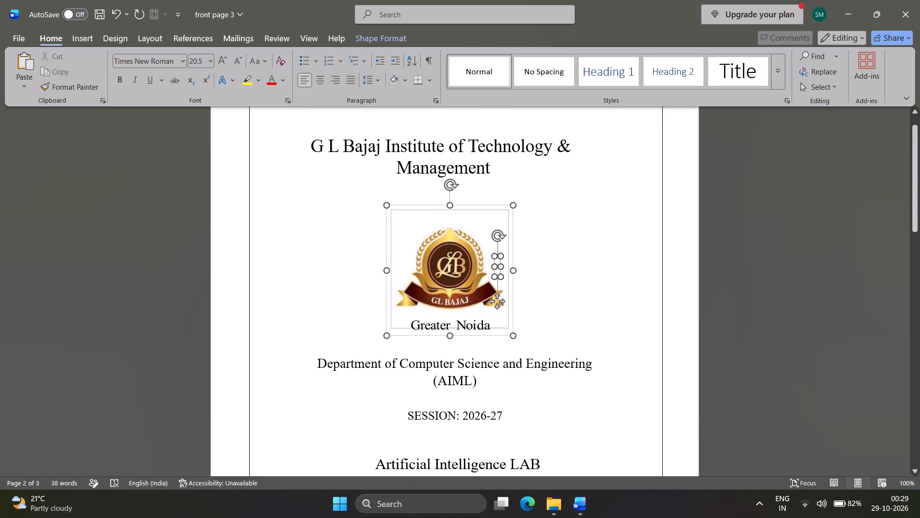
{"action": "left_click", "coordinate": [482, 241]}
{"action": "left_click_drag", "start_coordinate": [478, 215], "coordinate": [478, 221]}
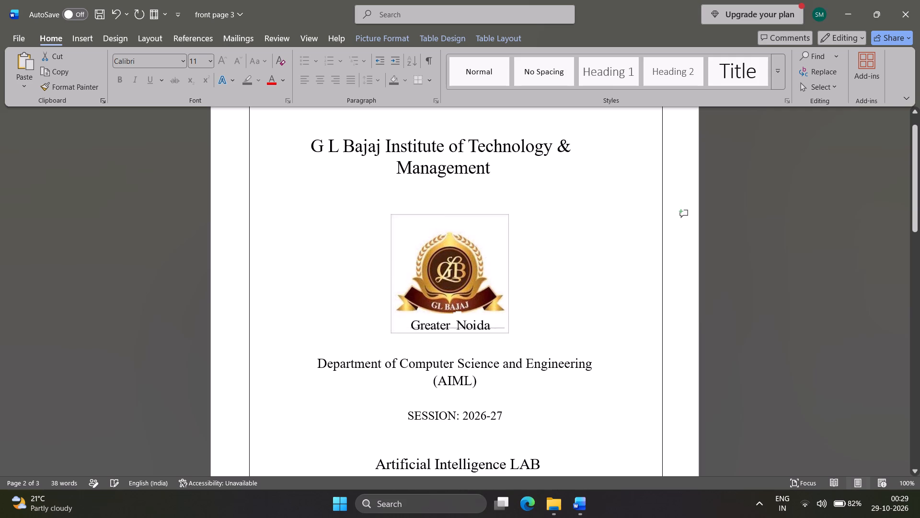
{"action": "left_click_drag", "start_coordinate": [478, 221], "coordinate": [481, 223]}
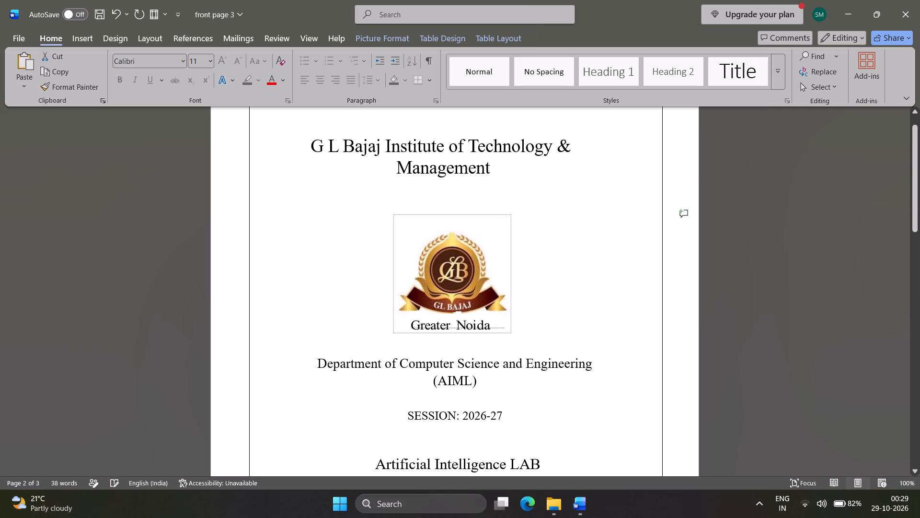
{"action": "left_click_drag", "start_coordinate": [481, 223], "coordinate": [481, 220]}
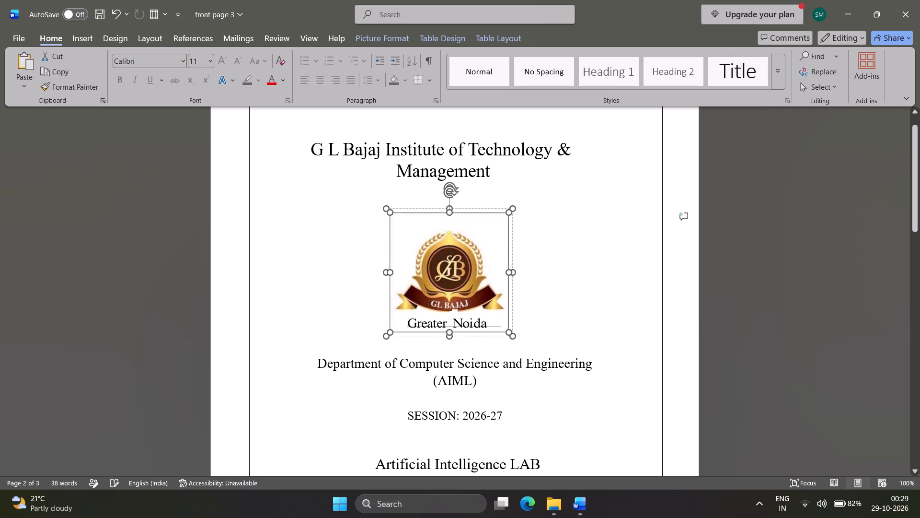
{"action": "left_click", "coordinate": [598, 207]}
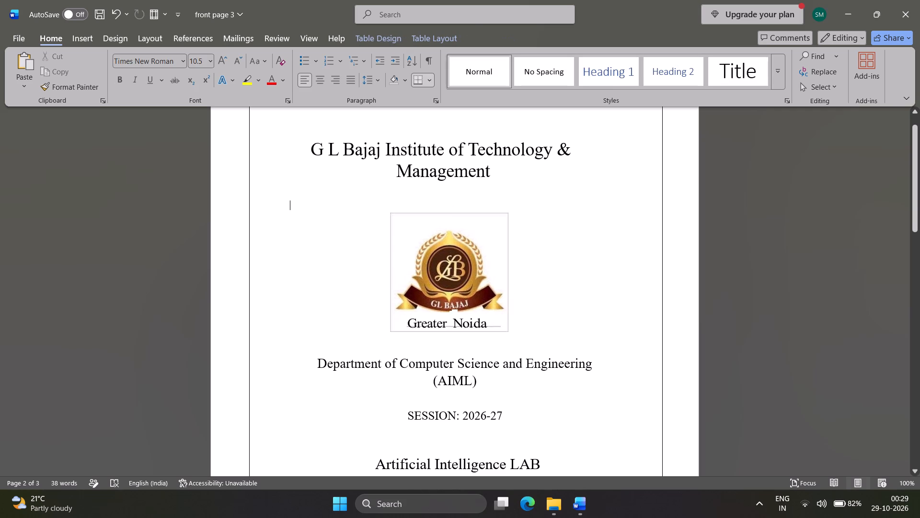
Print the document with Microsoft Print to PDF, trying 2 as the page range but leaving it blank, and open the output file name for entry.
{"action": "left_click", "coordinate": [15, 38]}
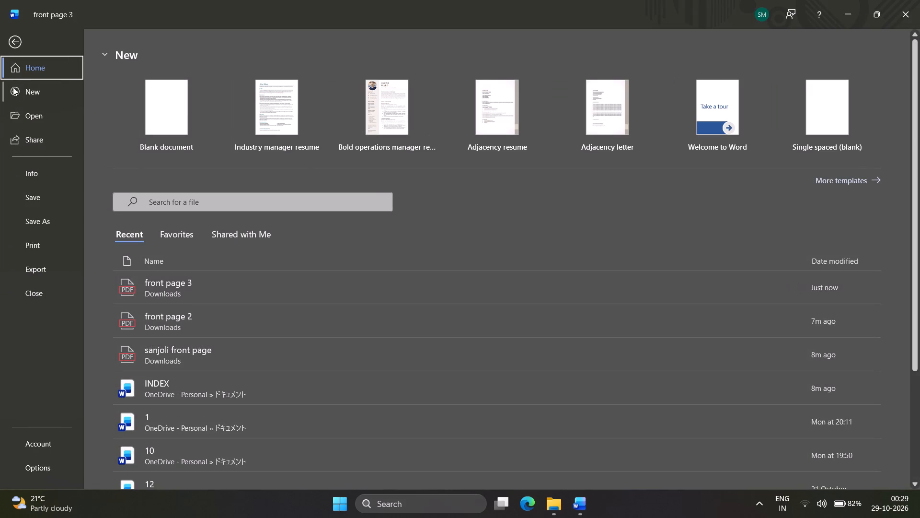
{"action": "left_click", "coordinate": [34, 246]}
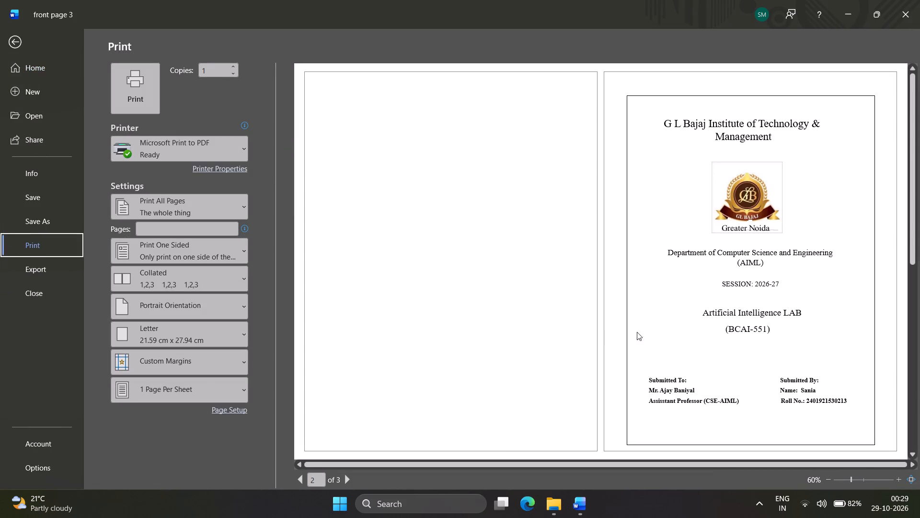
{"action": "left_click", "coordinate": [178, 228]}
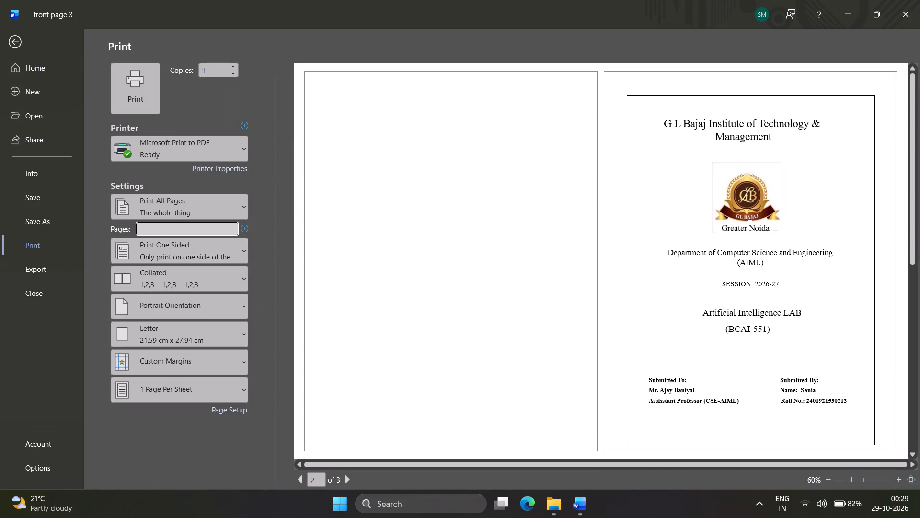
{"action": "key", "text": "2"}
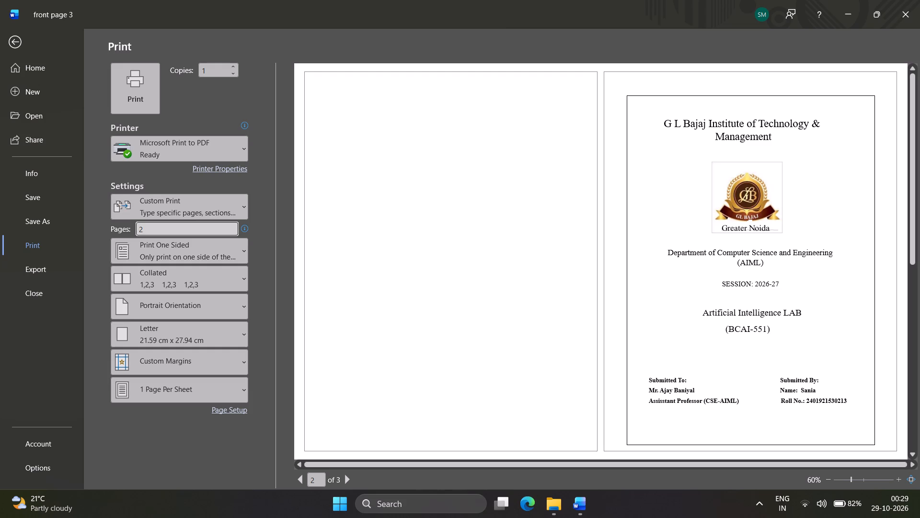
{"action": "key", "text": "BackSpace"}
{"action": "left_click", "coordinate": [126, 92]}
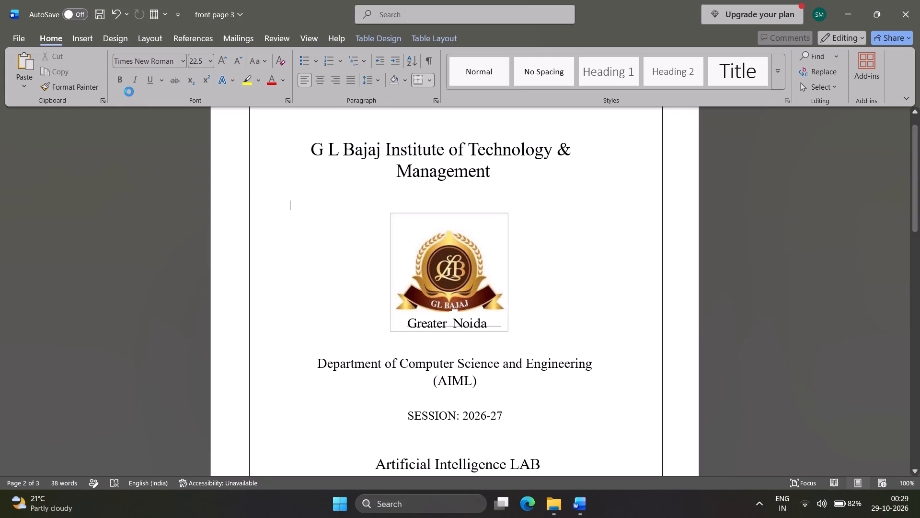
{"action": "left_click", "coordinate": [248, 136]}
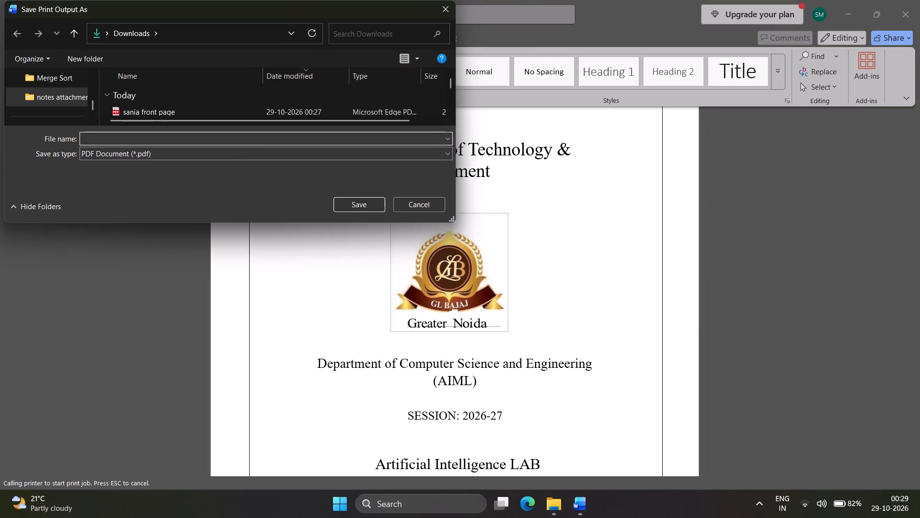
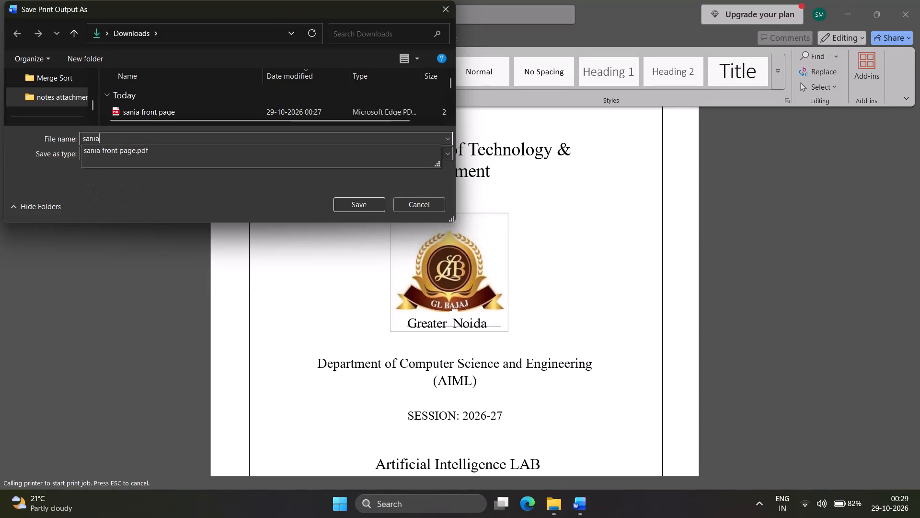
Save the printed PDF under the name sania in Downloads.
{"action": "left_click", "coordinate": [358, 208]}
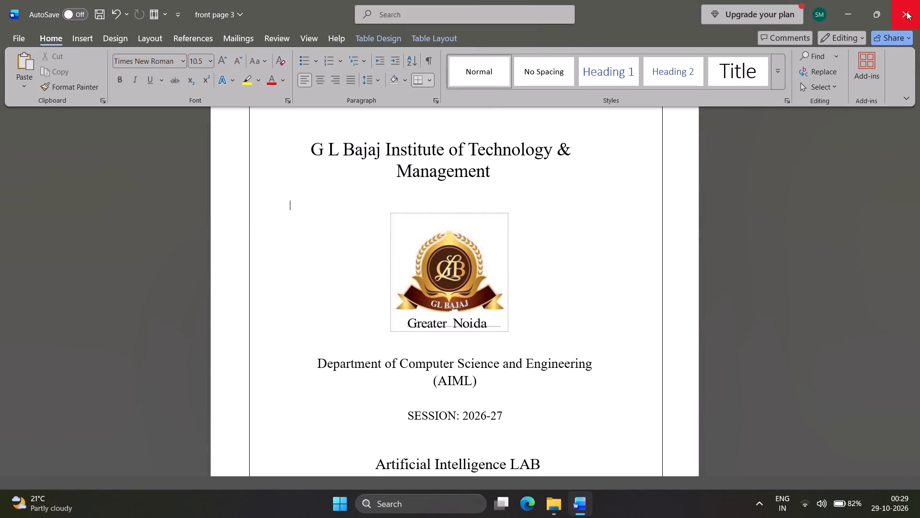
Minimise Word and open the recently saved sania PDF from File Explorer.
{"action": "left_click", "coordinate": [850, 12]}
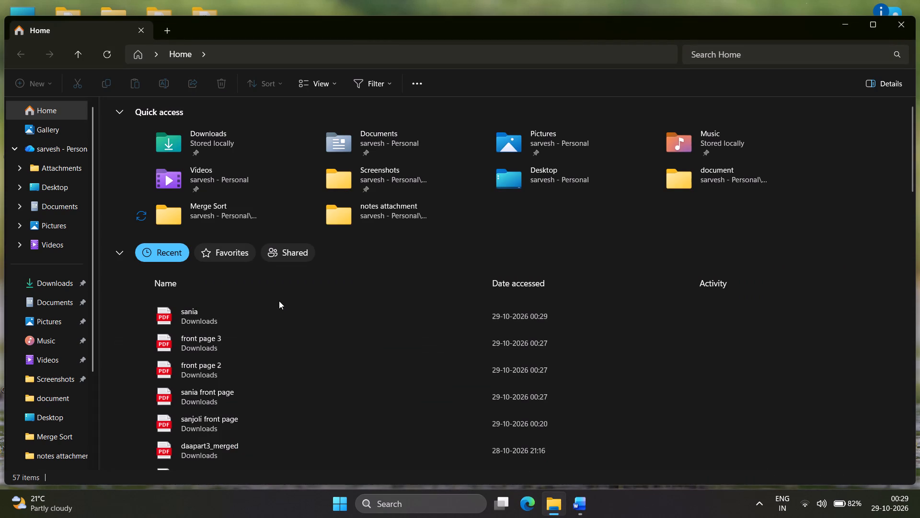
{"action": "left_click", "coordinate": [276, 301]}
{"action": "double_click", "coordinate": [274, 306]}
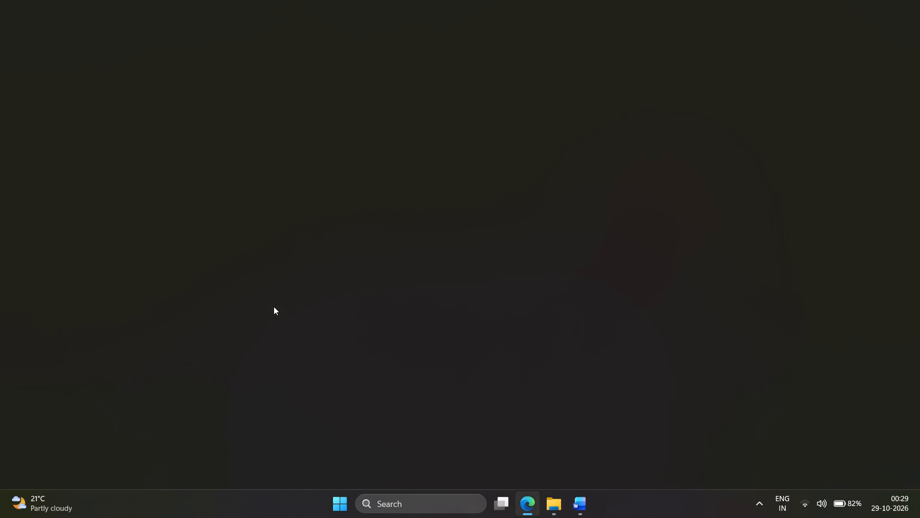
Look through all pages of sania.pdf to find the cover page and check its layout and Submitted To/By details.
{"action": "scroll", "coordinate": [274, 306], "scroll_direction": "down", "scroll_amount": 7}
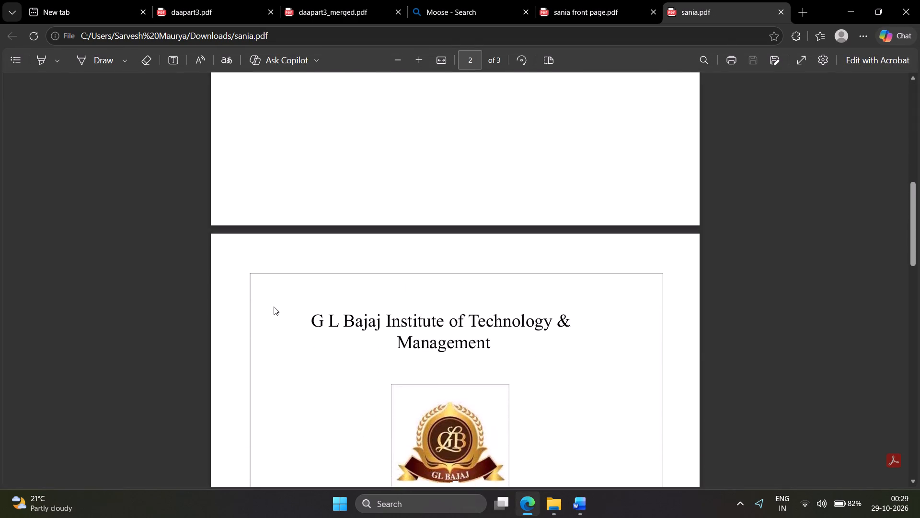
{"action": "scroll", "coordinate": [274, 306], "scroll_direction": "down", "scroll_amount": 10}
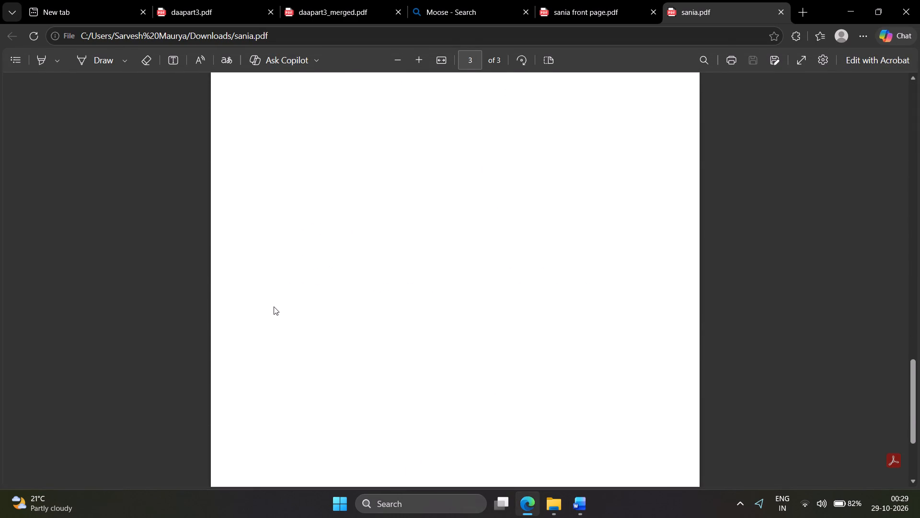
{"action": "scroll", "coordinate": [274, 306], "scroll_direction": "down", "scroll_amount": 2}
{"action": "scroll", "coordinate": [274, 306], "scroll_direction": "up", "scroll_amount": 8}
{"action": "scroll", "coordinate": [274, 306], "scroll_direction": "down", "scroll_amount": 7}
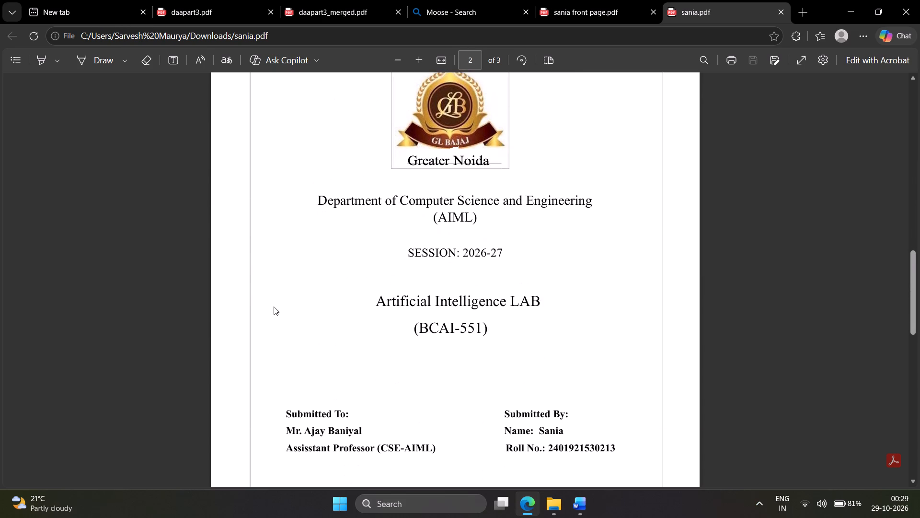
{"action": "scroll", "coordinate": [274, 306], "scroll_direction": "up", "scroll_amount": 3}
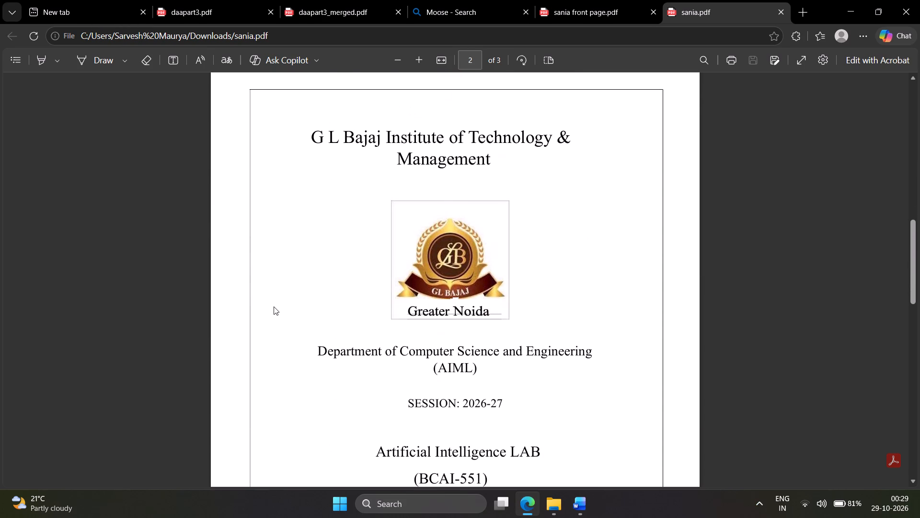
Start printing sania.pdf with Microsoft Print to PDF and limit the page range to page 2.
{"action": "left_click", "coordinate": [729, 60]}
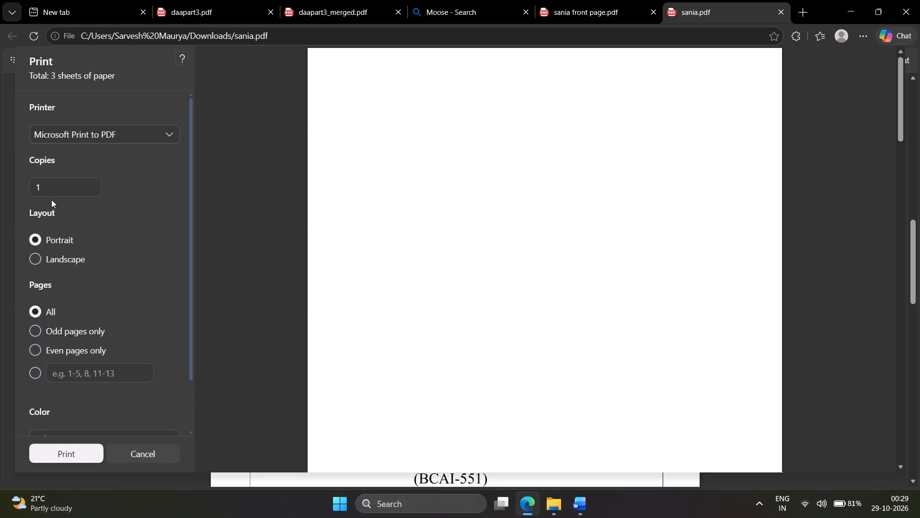
{"action": "left_click", "coordinate": [69, 374]}
{"action": "key", "text": "2"}
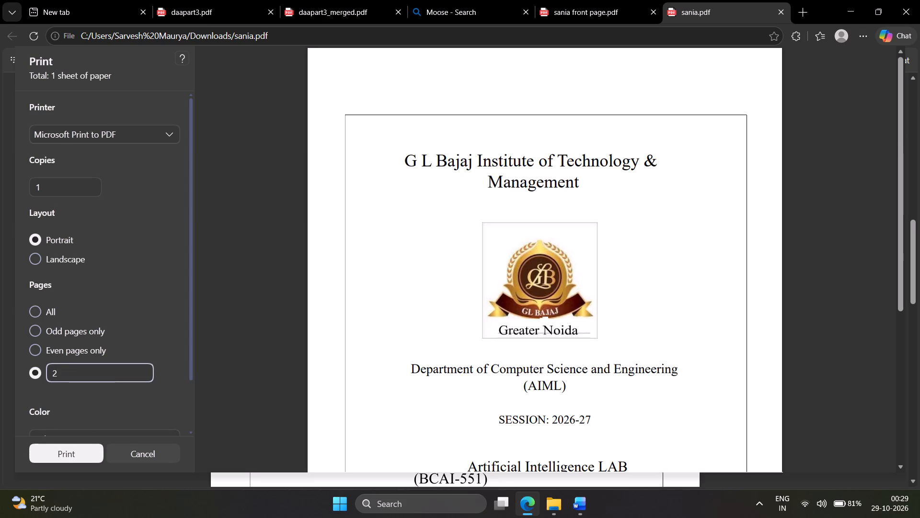
Examine the print preview of the cover page from the institute heading and logo to the Submitted By block and lower border.
{"action": "scroll", "coordinate": [69, 374], "scroll_direction": "down", "scroll_amount": 3}
{"action": "scroll", "coordinate": [344, 364], "scroll_direction": "down", "scroll_amount": 5}
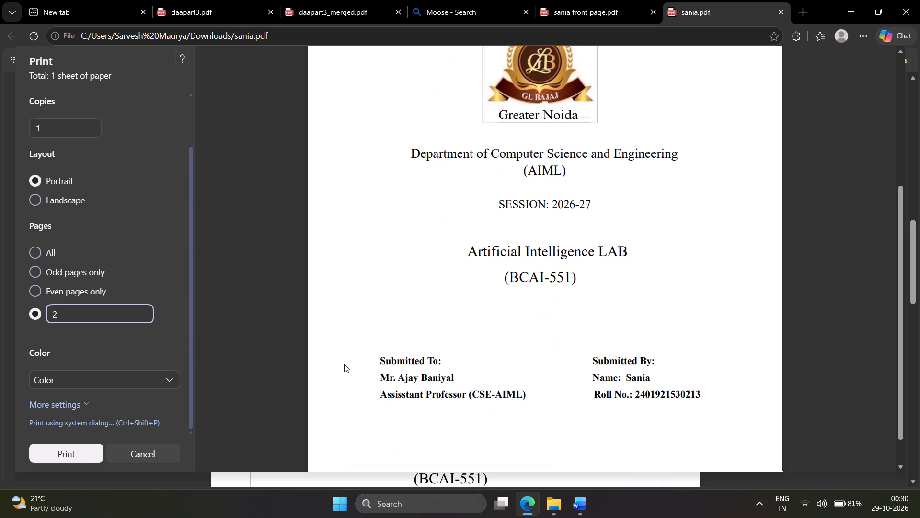
{"action": "scroll", "coordinate": [344, 364], "scroll_direction": "down", "scroll_amount": 2}
{"action": "scroll", "coordinate": [344, 364], "scroll_direction": "up", "scroll_amount": 6}
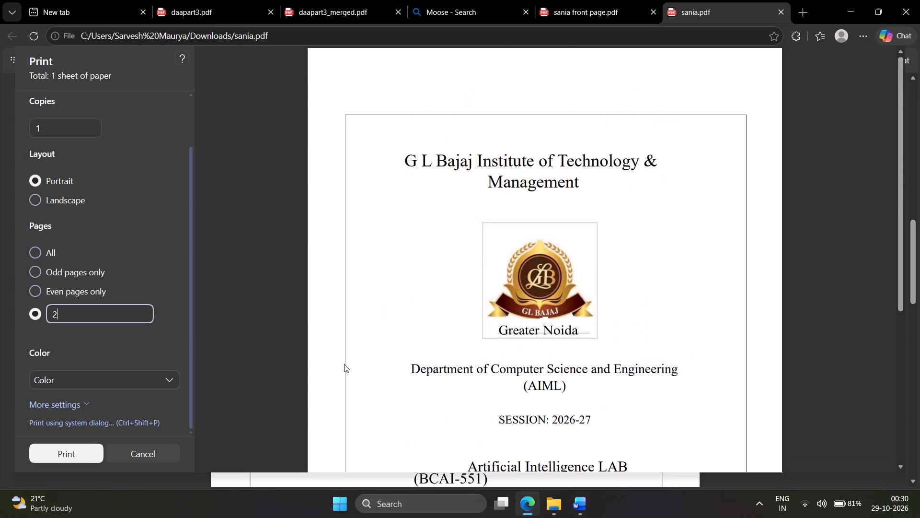
{"action": "scroll", "coordinate": [344, 364], "scroll_direction": "up", "scroll_amount": 2}
{"action": "scroll", "coordinate": [344, 364], "scroll_direction": "down", "scroll_amount": 5}
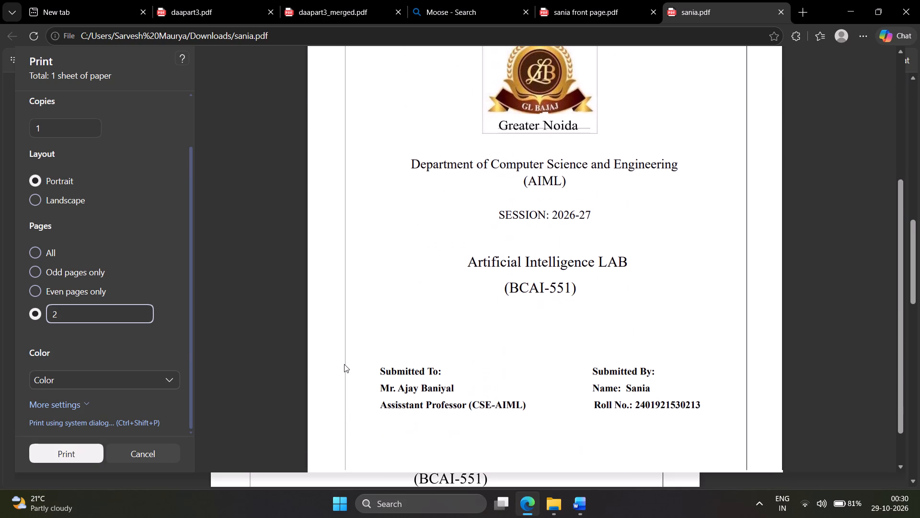
{"action": "scroll", "coordinate": [344, 364], "scroll_direction": "down", "scroll_amount": 2}
{"action": "scroll", "coordinate": [344, 364], "scroll_direction": "up", "scroll_amount": 5}
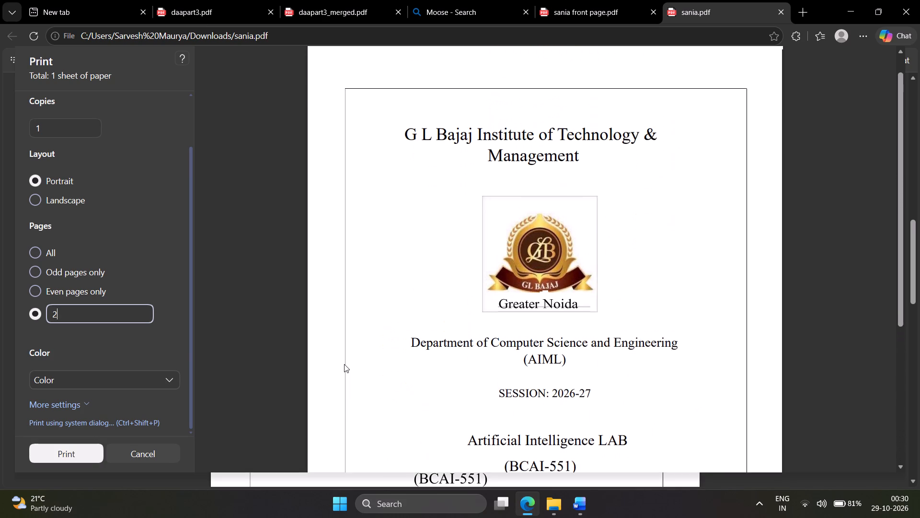
{"action": "scroll", "coordinate": [344, 364], "scroll_direction": "up", "scroll_amount": 1}
{"action": "scroll", "coordinate": [344, 364], "scroll_direction": "down", "scroll_amount": 2}
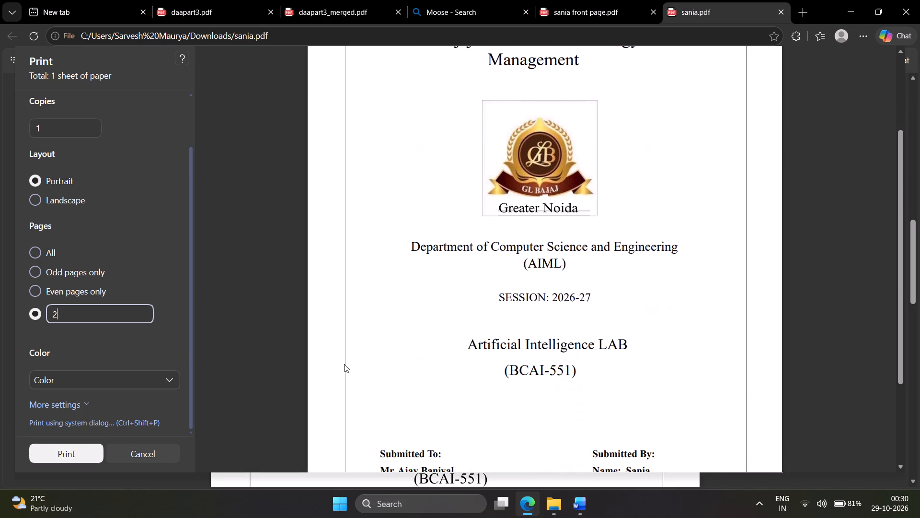
{"action": "scroll", "coordinate": [344, 364], "scroll_direction": "down", "scroll_amount": 3}
{"action": "scroll", "coordinate": [344, 364], "scroll_direction": "up", "scroll_amount": 2}
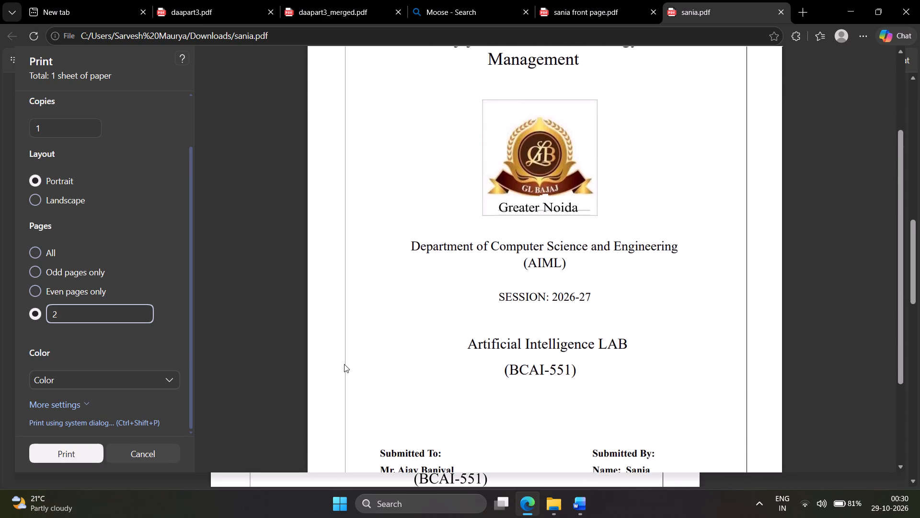
{"action": "scroll", "coordinate": [344, 364], "scroll_direction": "up", "scroll_amount": 1}
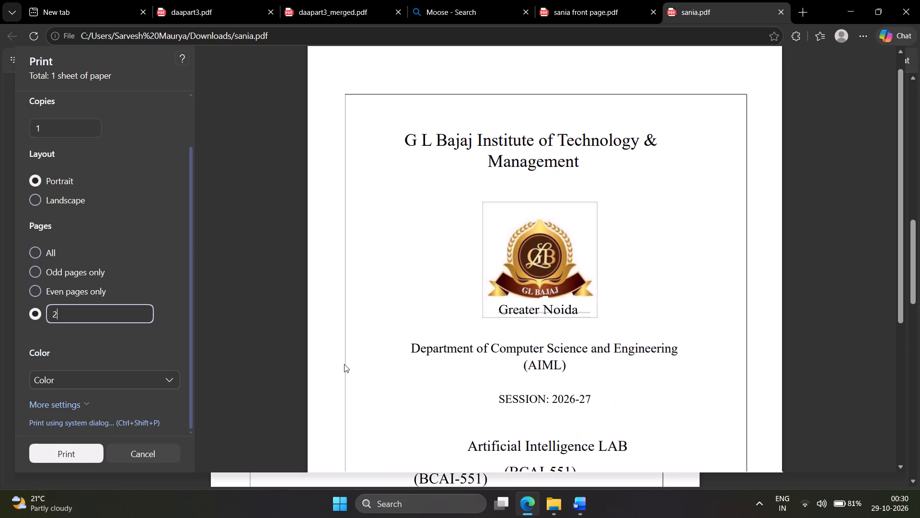
{"action": "scroll", "coordinate": [344, 364], "scroll_direction": "up", "scroll_amount": 1}
{"action": "scroll", "coordinate": [344, 364], "scroll_direction": "down", "scroll_amount": 6}
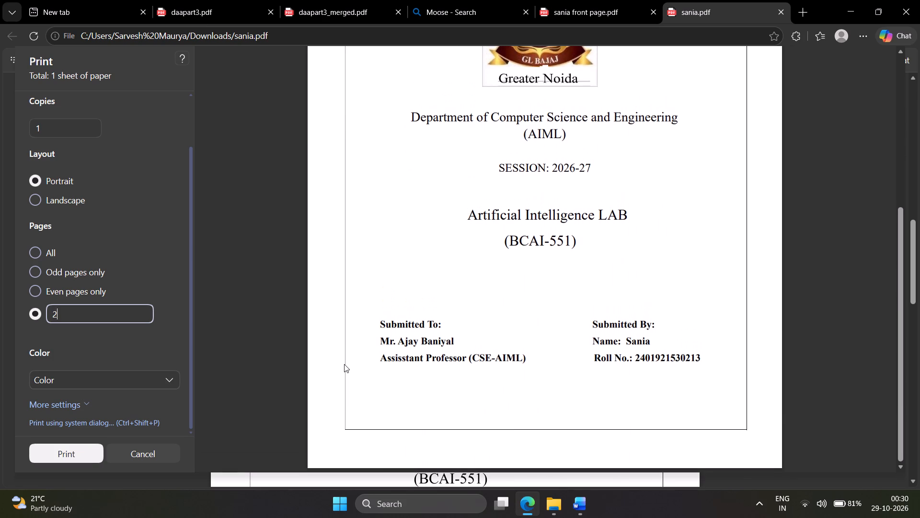
Print the selected page to a PDF file named front page in Downloads.
{"action": "left_click", "coordinate": [69, 458]}
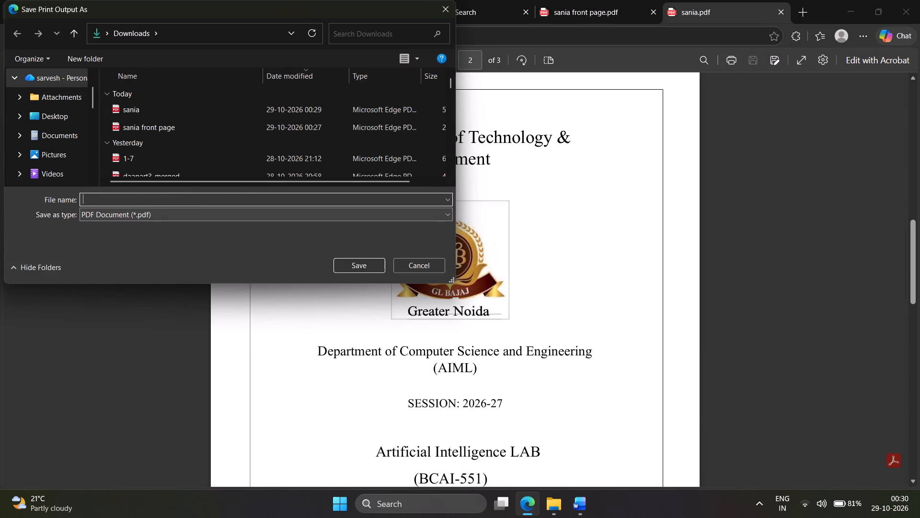
{"action": "left_click", "coordinate": [169, 200]}
{"action": "type", "text": "front"}
{"action": "key", "text": "space"}
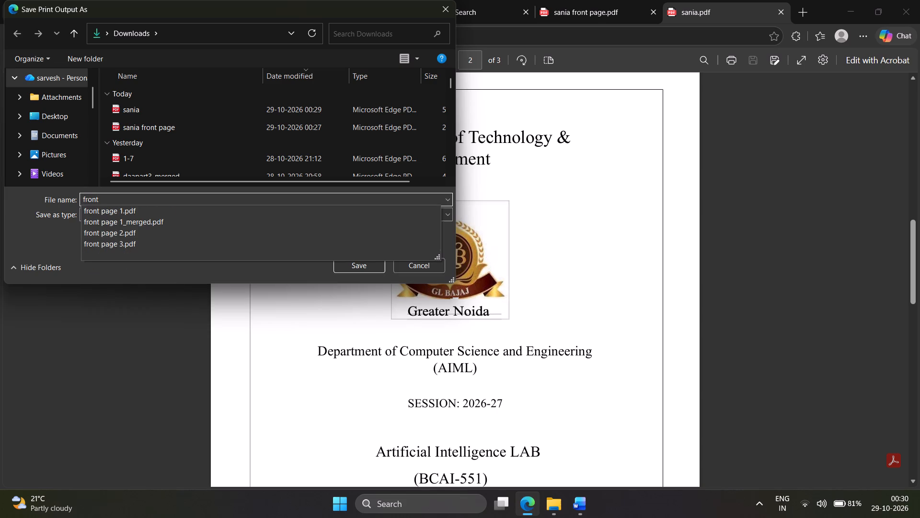
{"action": "type", "text": "pa"}
{"action": "type", "text": "ge"}
{"action": "left_click", "coordinate": [97, 342]}
{"action": "left_click", "coordinate": [352, 265]}
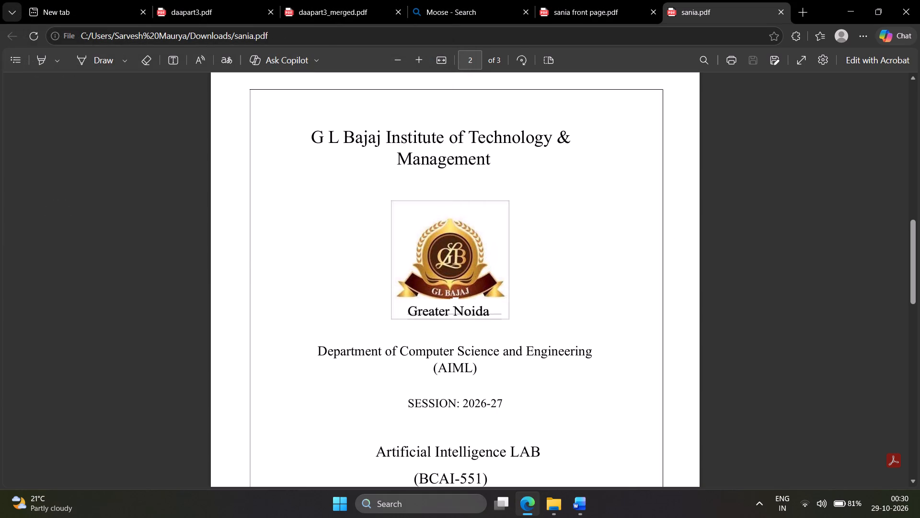
Browse the list of installed apps down to the entries starting with W.
{"action": "left_click", "coordinate": [334, 506]}
{"action": "scroll", "coordinate": [380, 418], "scroll_direction": "down", "scroll_amount": 3}
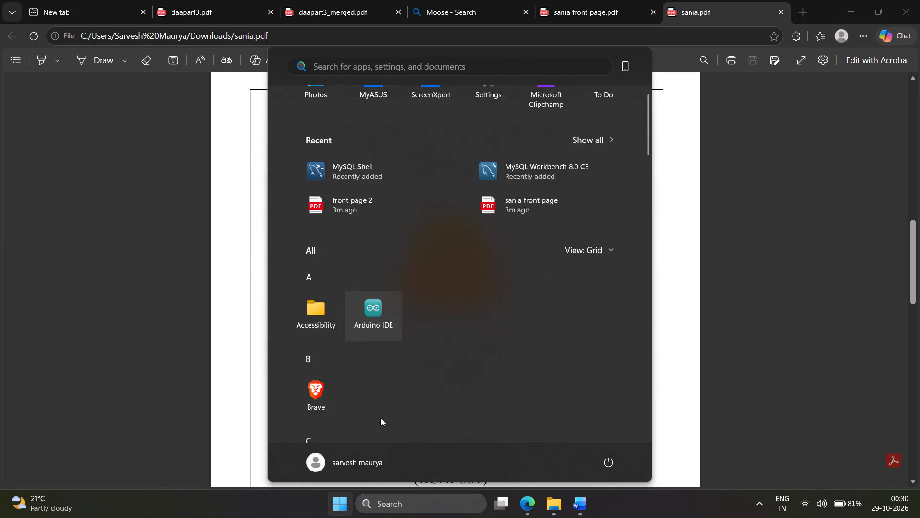
{"action": "scroll", "coordinate": [380, 418], "scroll_direction": "down", "scroll_amount": 14}
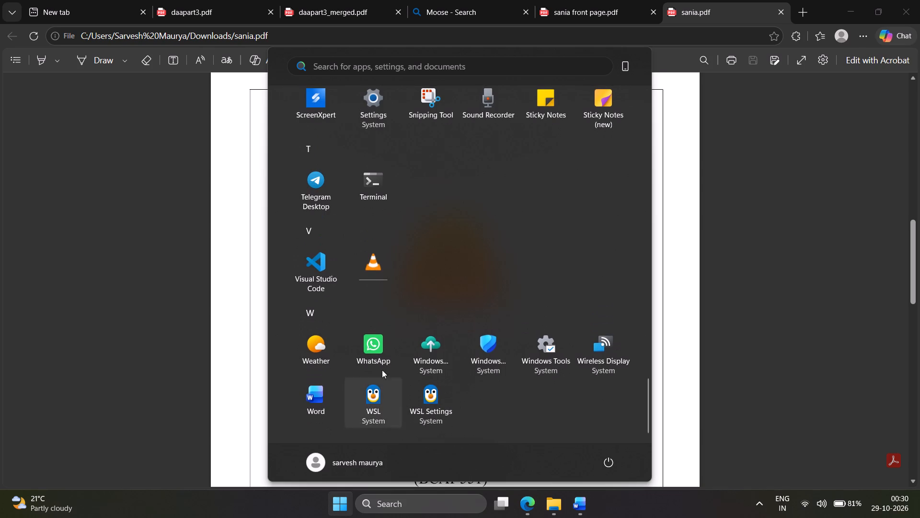
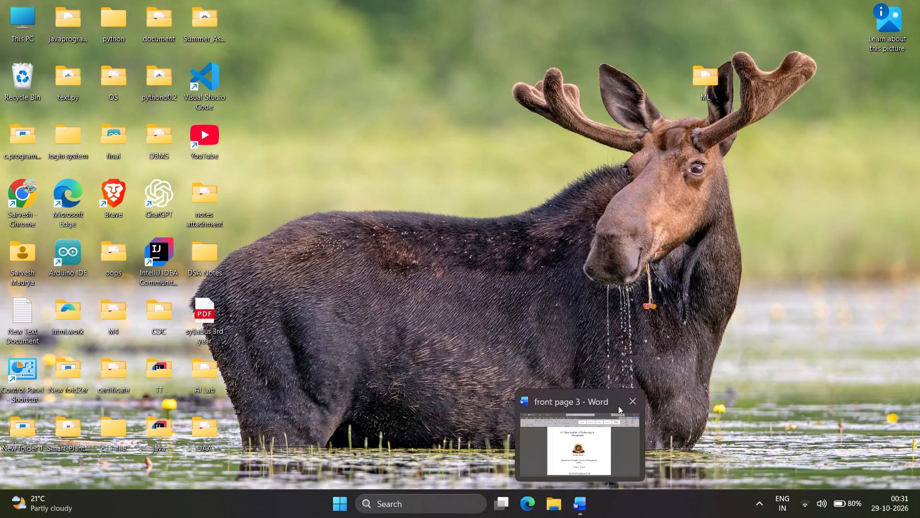
Close the Word window of the front page 3 document.
{"action": "left_click", "coordinate": [631, 400]}
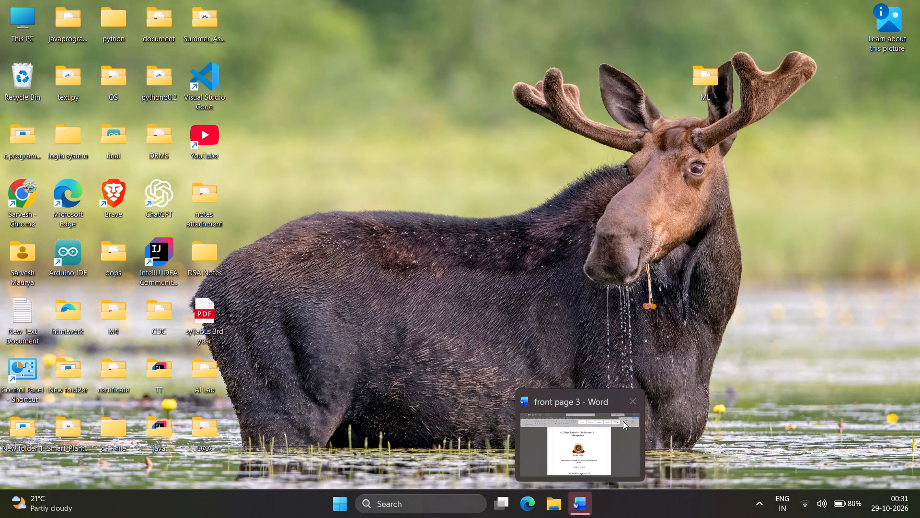
{"action": "left_click", "coordinate": [634, 402]}
{"action": "left_click", "coordinate": [634, 402]}
{"action": "triple_click", "coordinate": [634, 402]}
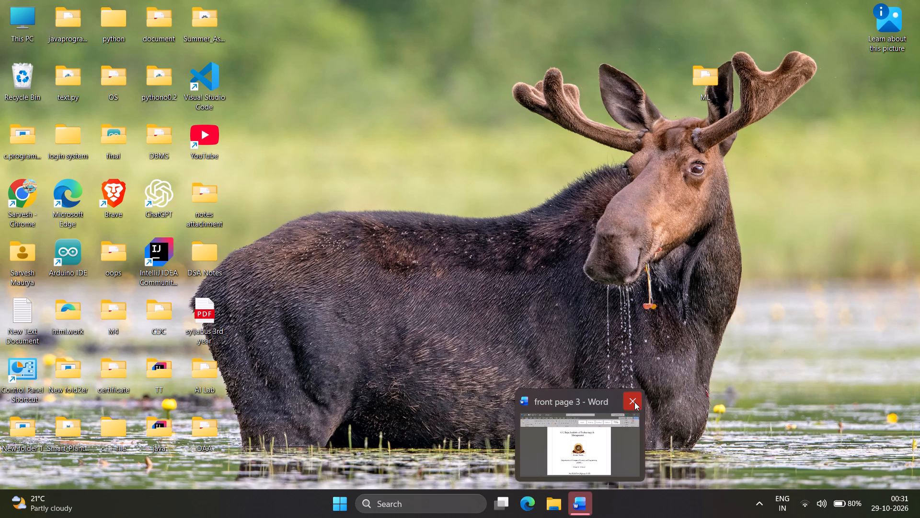
Close the front page 3 document in Word without saving the changes.
{"action": "triple_click", "coordinate": [634, 402]}
{"action": "double_click", "coordinate": [634, 402]}
{"action": "right_click", "coordinate": [634, 402]}
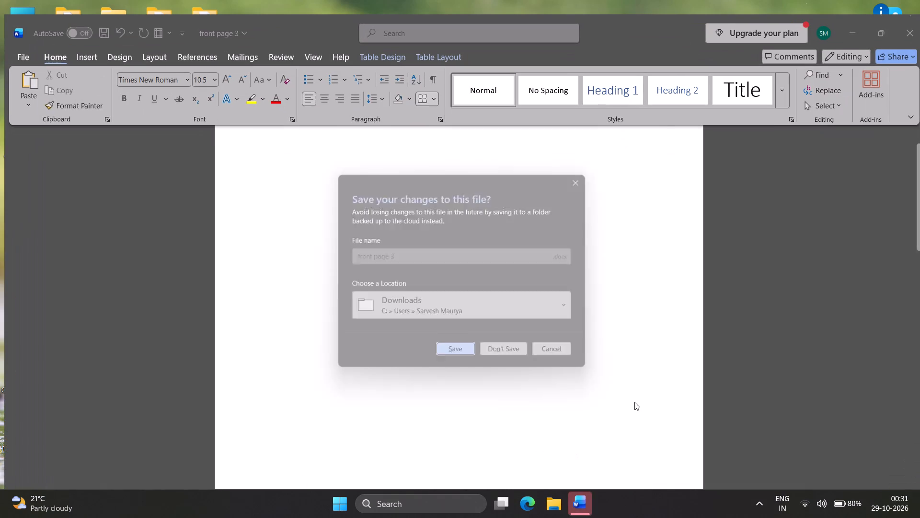
{"action": "left_click", "coordinate": [508, 355]}
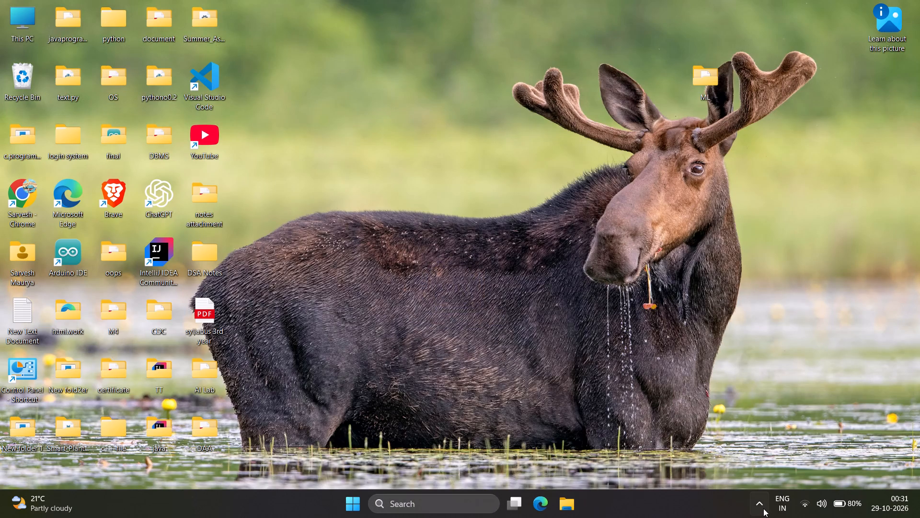
Show the hidden background app icons in the system tray.
{"action": "left_click", "coordinate": [763, 508]}
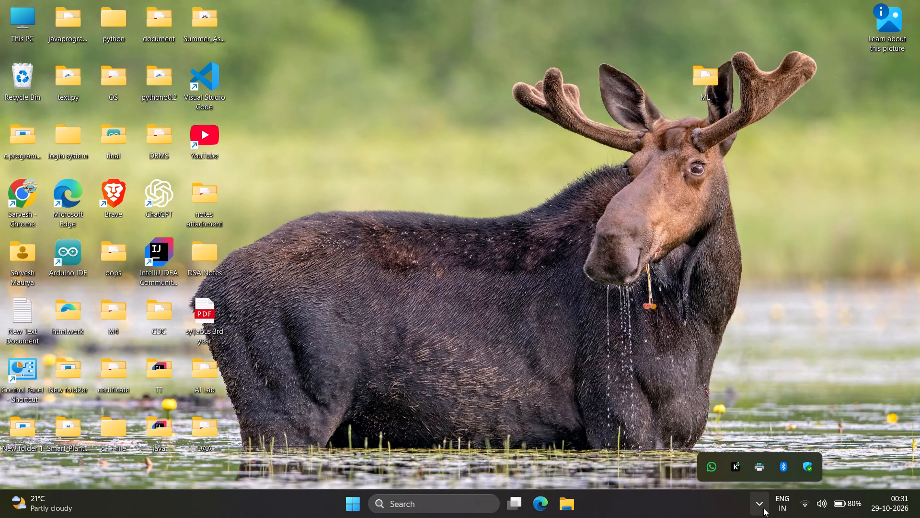
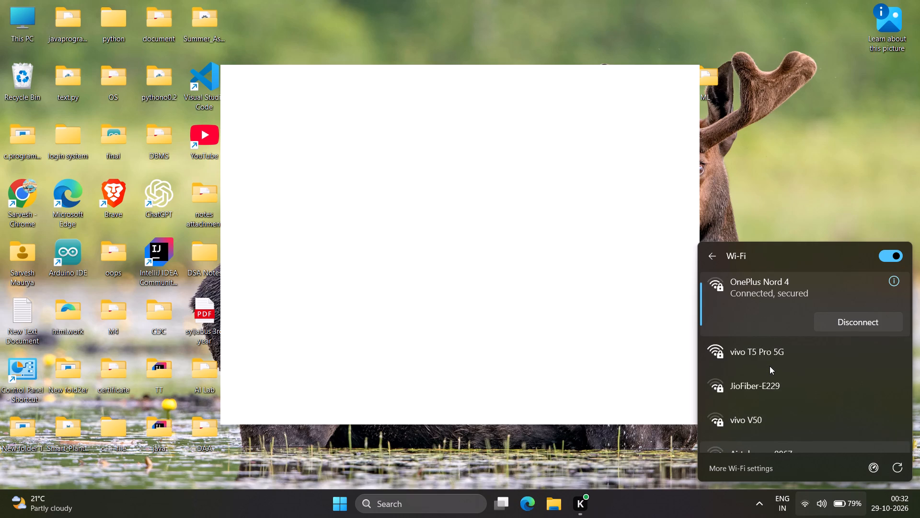
Turn Wi-Fi off and on again, and connect the computer to the Redmi network instead of OnePlus Nord 4.
{"action": "left_click", "coordinate": [889, 257]}
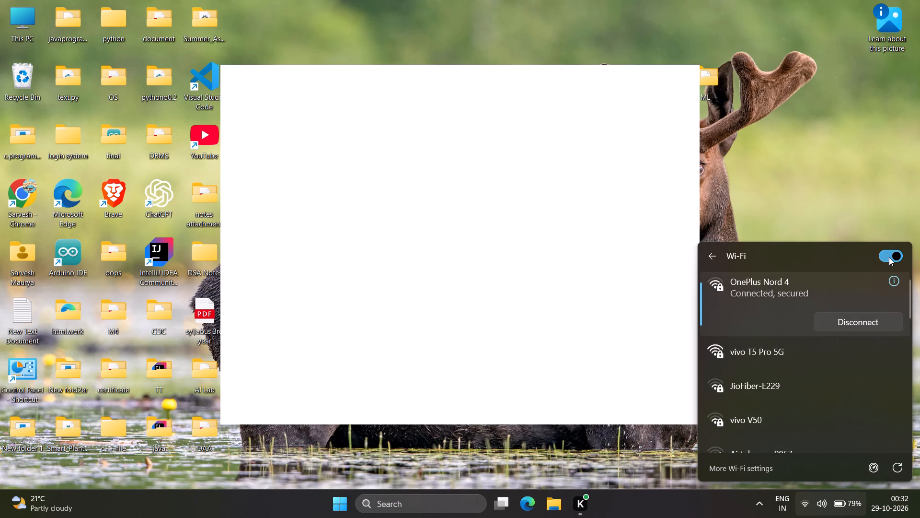
{"action": "left_click", "coordinate": [889, 257]}
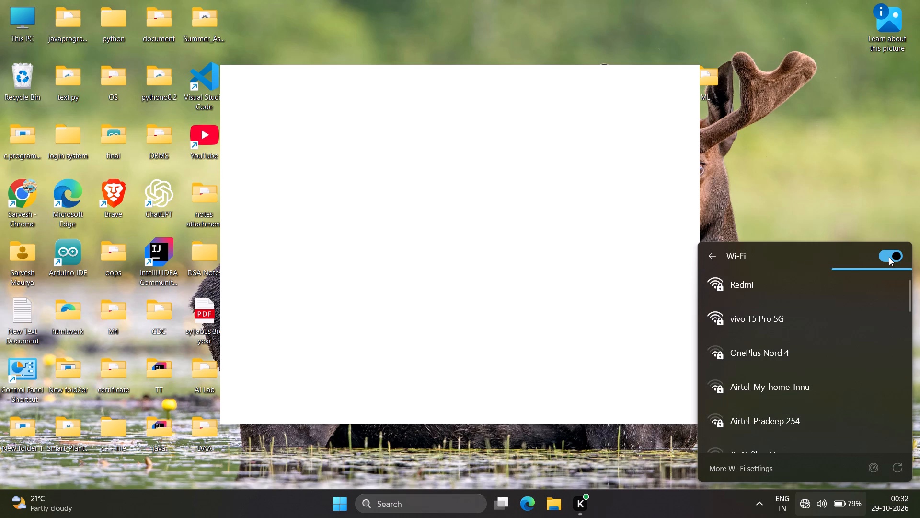
{"action": "left_click", "coordinate": [827, 293]}
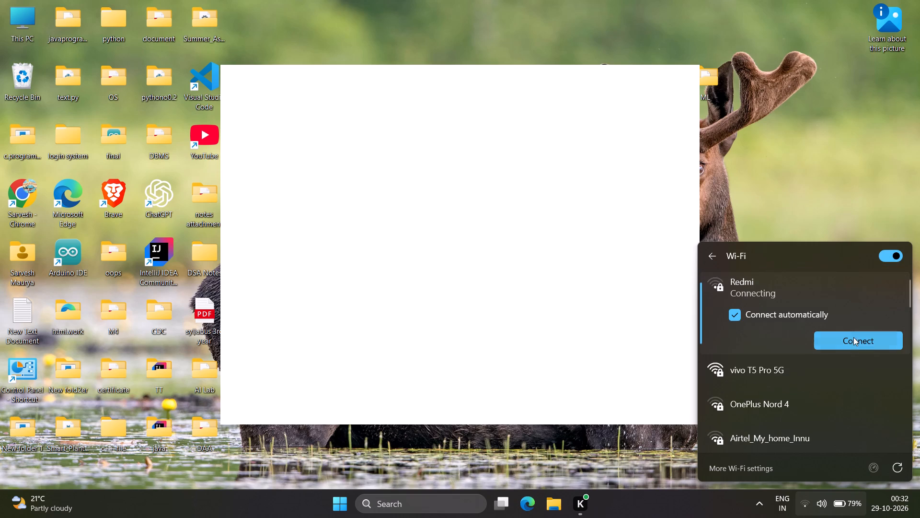
{"action": "left_click", "coordinate": [852, 341]}
{"action": "left_click", "coordinate": [719, 254]}
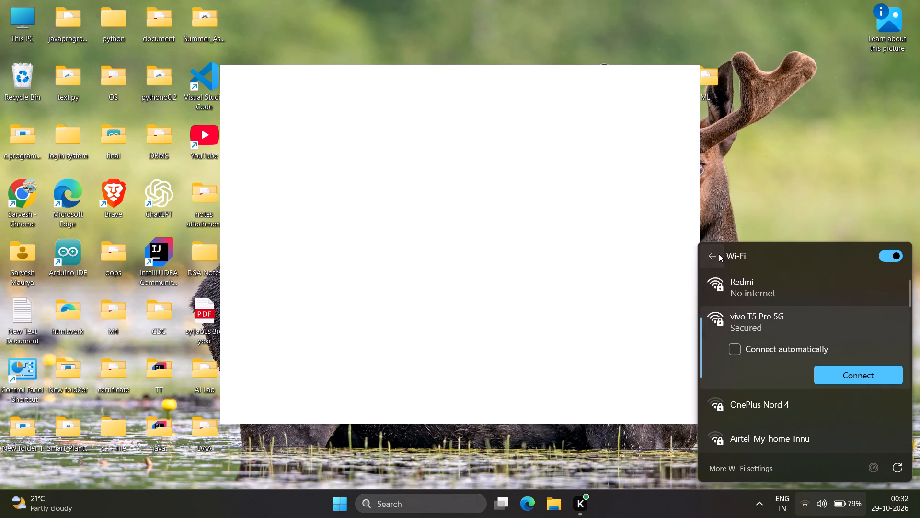
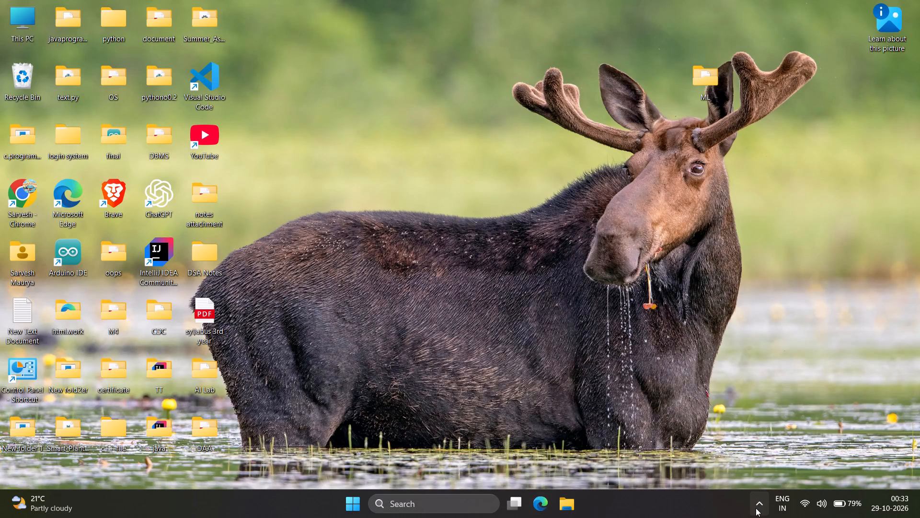
Show the hidden notification-area icons of the apps running in the background.
{"action": "left_click", "coordinate": [756, 508]}
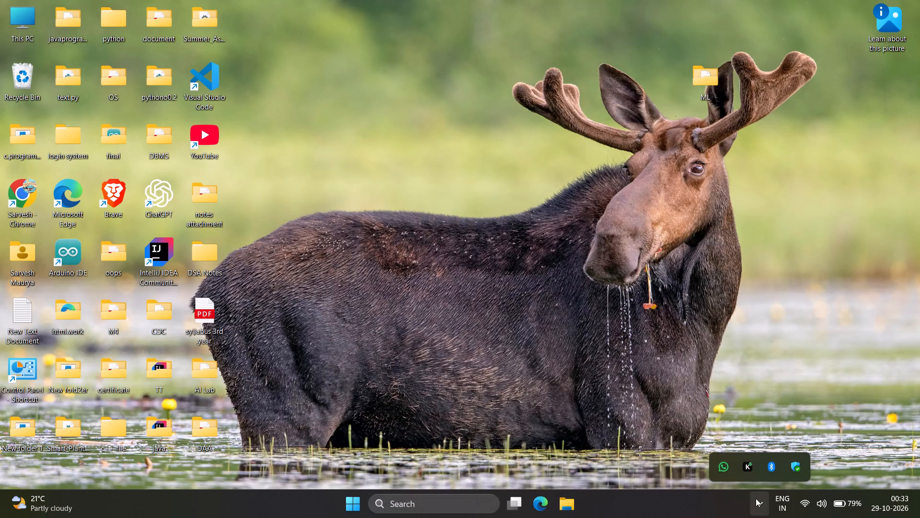